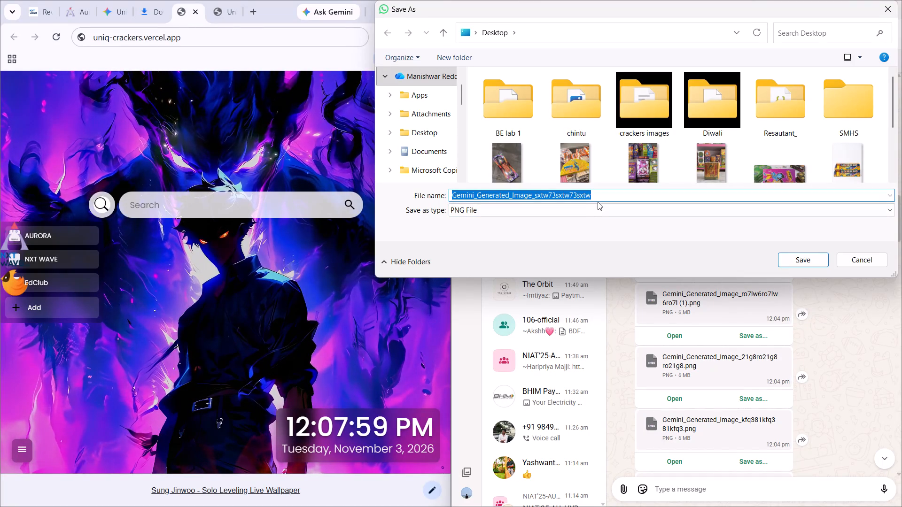
# Replace the suggested Gemini-generated file name with one beginning "1." for saving the WhatsApp PNG image to the Desktop.
pyautogui.press('BackSpace')
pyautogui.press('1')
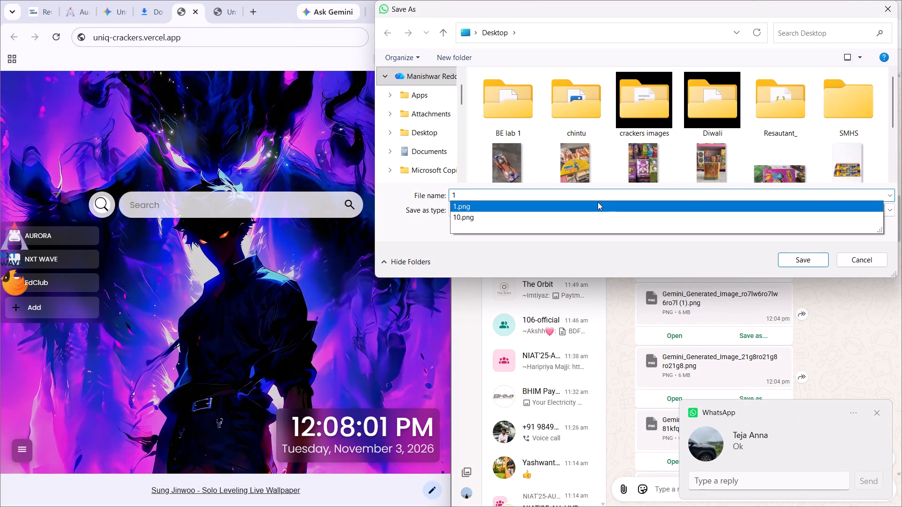
pyautogui.press('BackSpace')
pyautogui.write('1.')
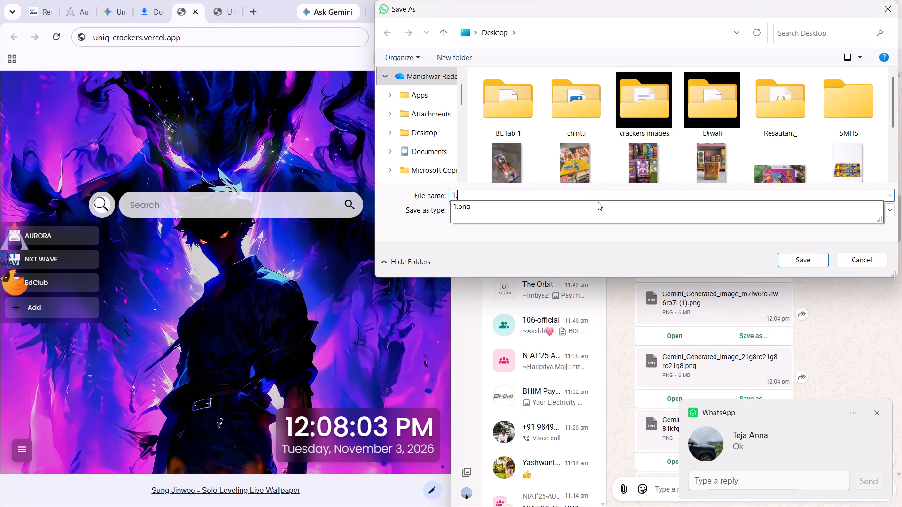
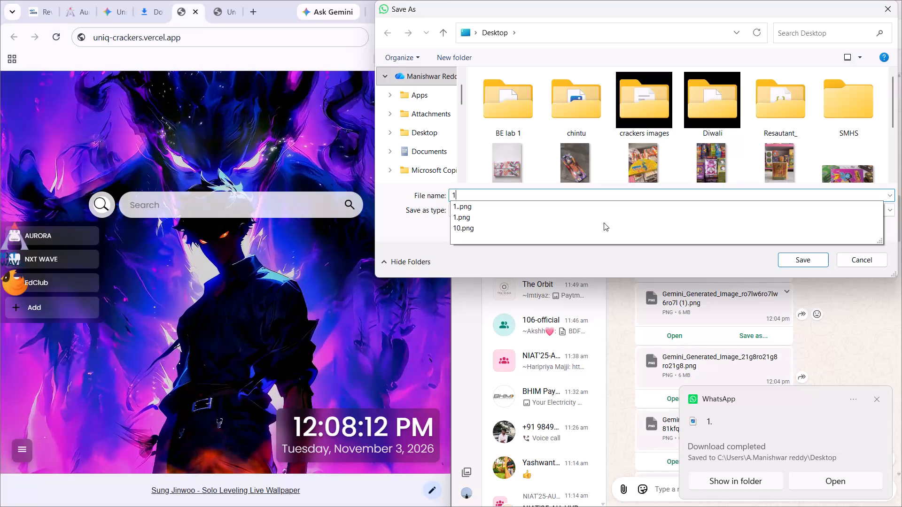
# Change the file name to "2." for saving the WhatsApp PNG image to the Desktop.
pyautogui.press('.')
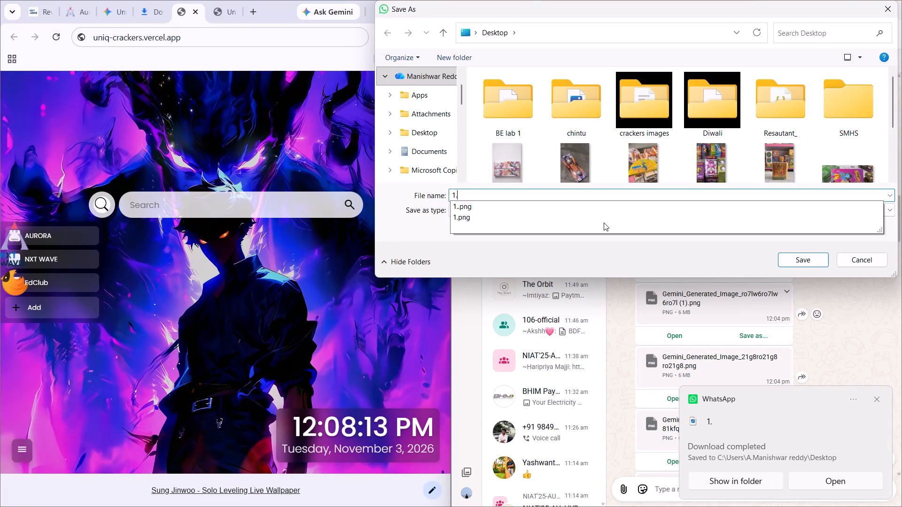
pyautogui.press('BackSpace')
pyautogui.press('BackSpace')
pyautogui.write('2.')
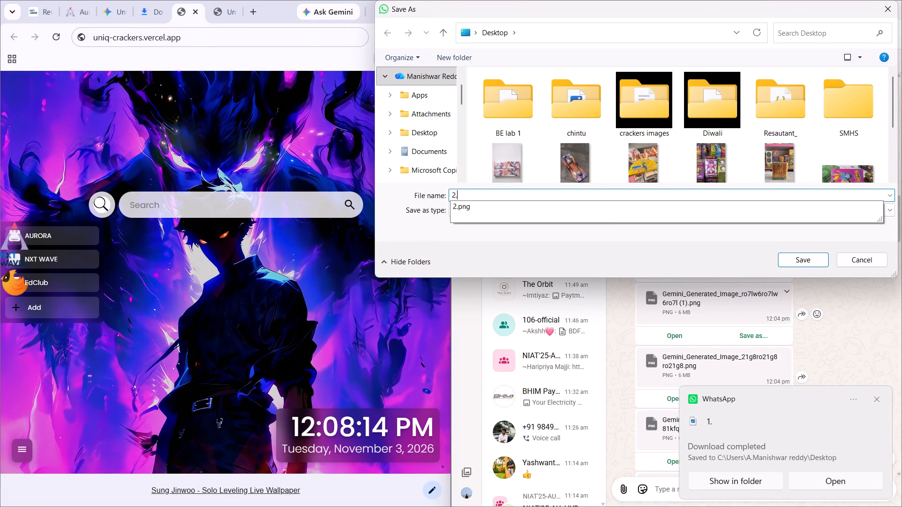
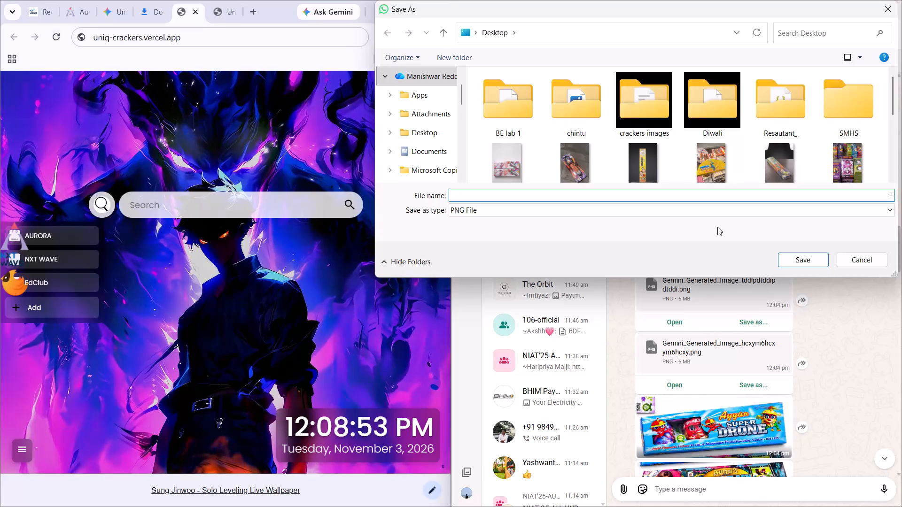
# Enter a file name beginning "5." for saving the WhatsApp PNG image to the Desktop.
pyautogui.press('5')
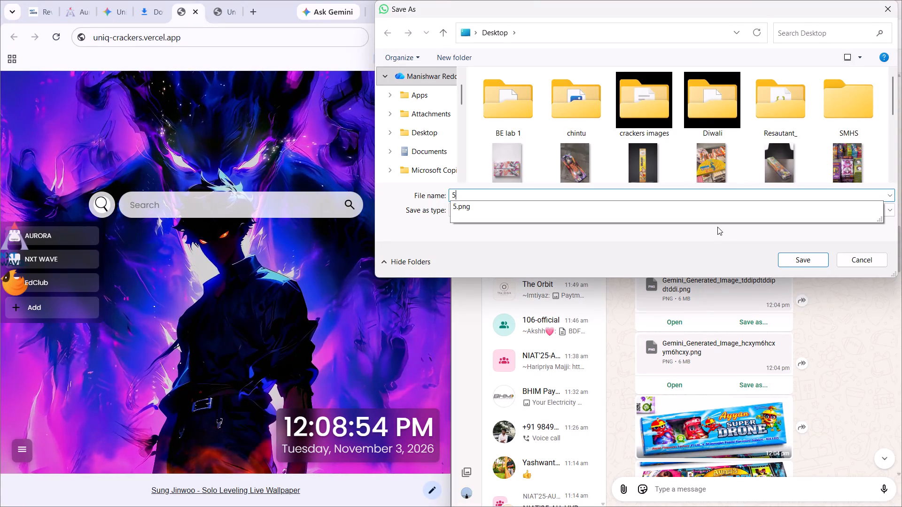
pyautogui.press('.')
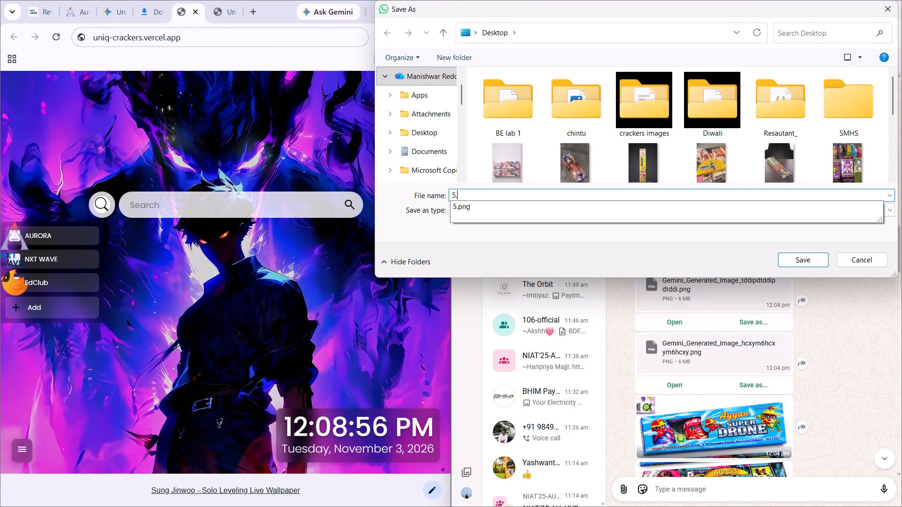
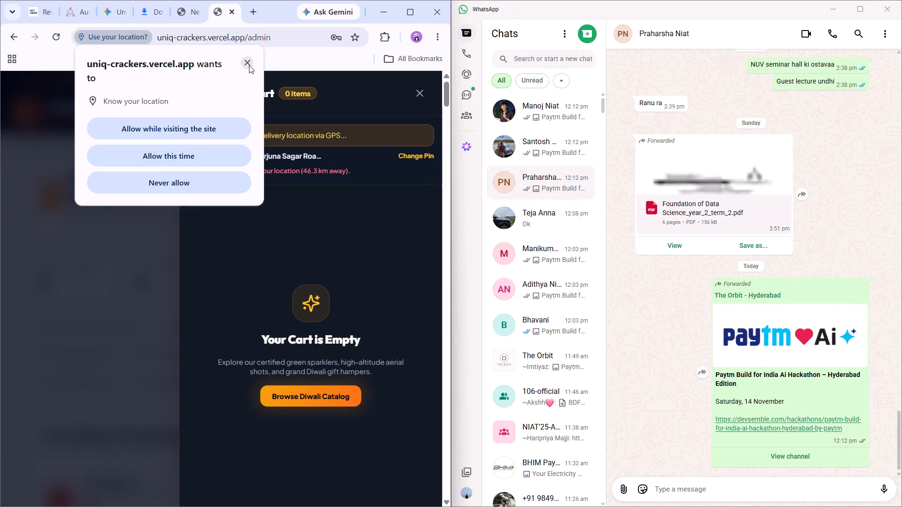
# Dismiss the site's location request and close the shopping cart to return to the Store Admin Management page.
pyautogui.click(249, 65)
pyautogui.click(425, 96)
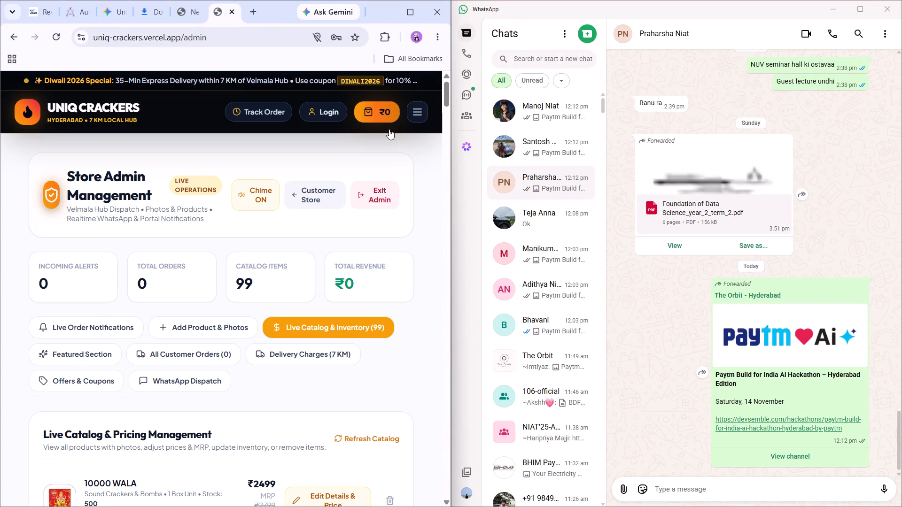
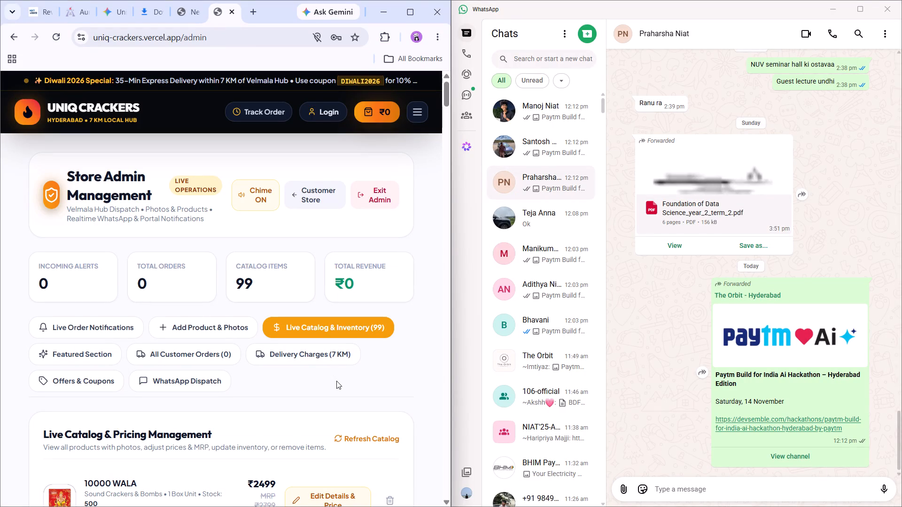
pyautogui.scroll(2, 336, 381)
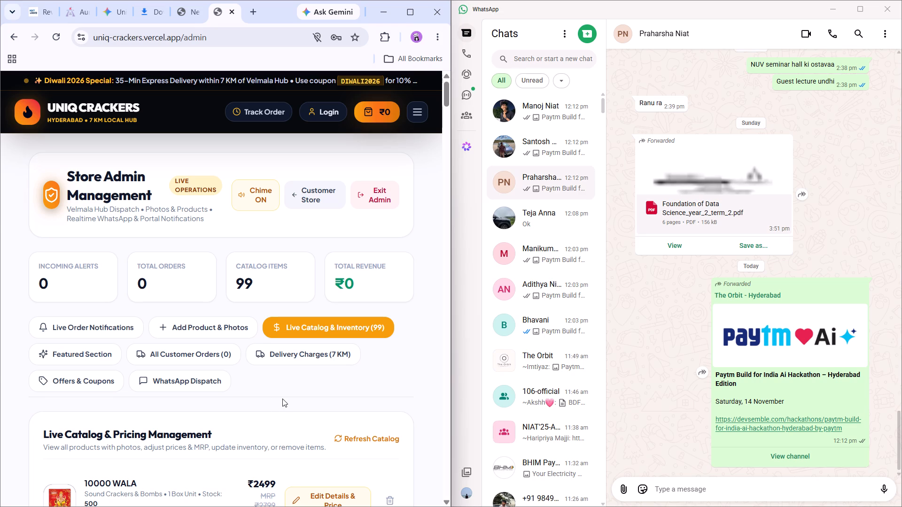
# Open the Add Product & Photos form in the store admin and go to its product photo section.
pyautogui.click(219, 333)
pyautogui.scroll(-1, 192, 392)
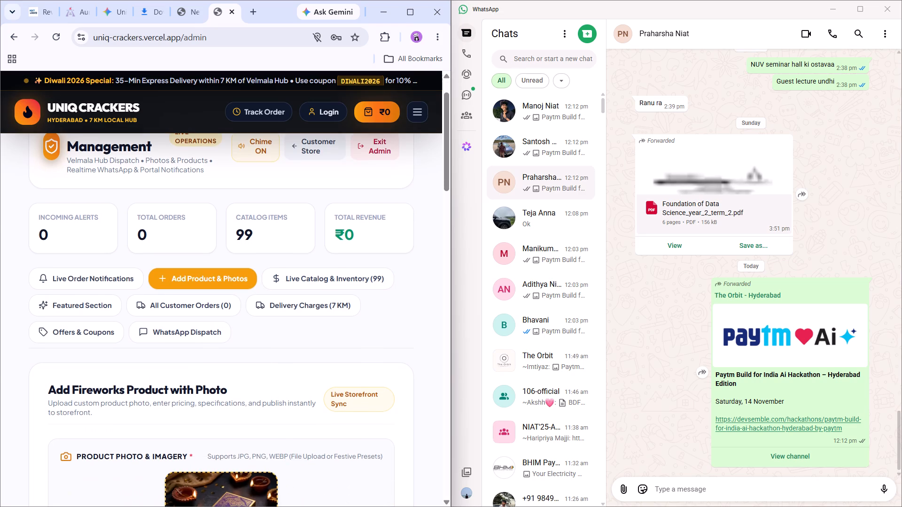
pyautogui.scroll(-2, 173, 419)
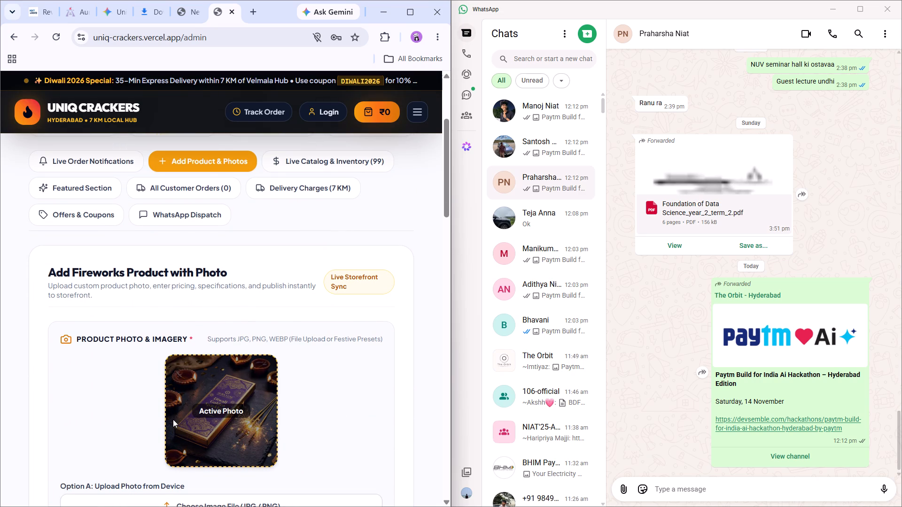
pyautogui.scroll(-2, 173, 419)
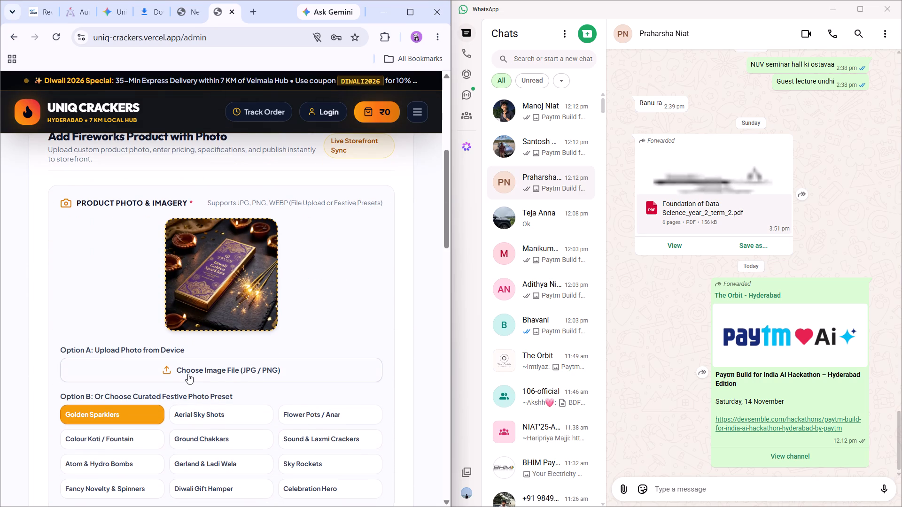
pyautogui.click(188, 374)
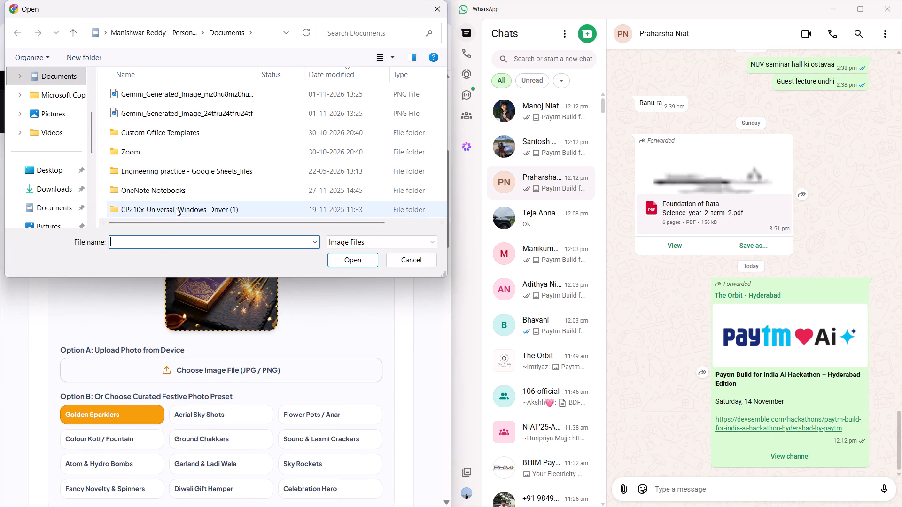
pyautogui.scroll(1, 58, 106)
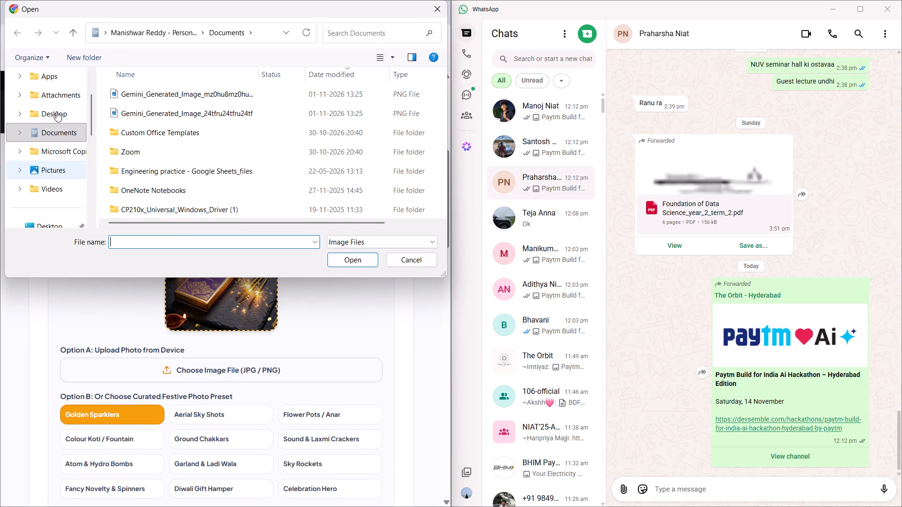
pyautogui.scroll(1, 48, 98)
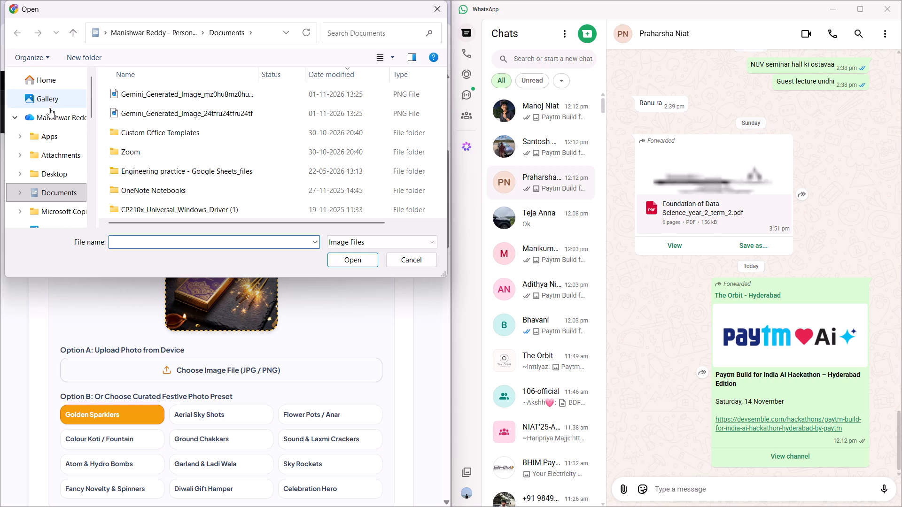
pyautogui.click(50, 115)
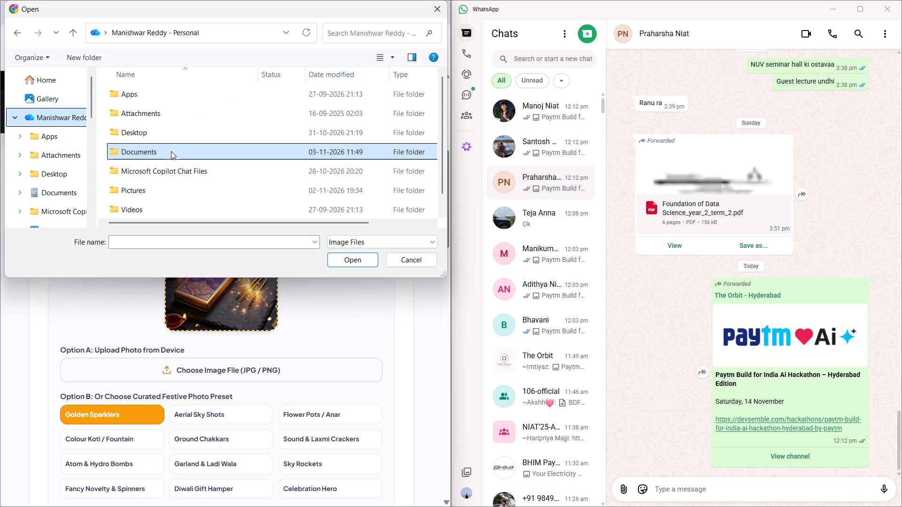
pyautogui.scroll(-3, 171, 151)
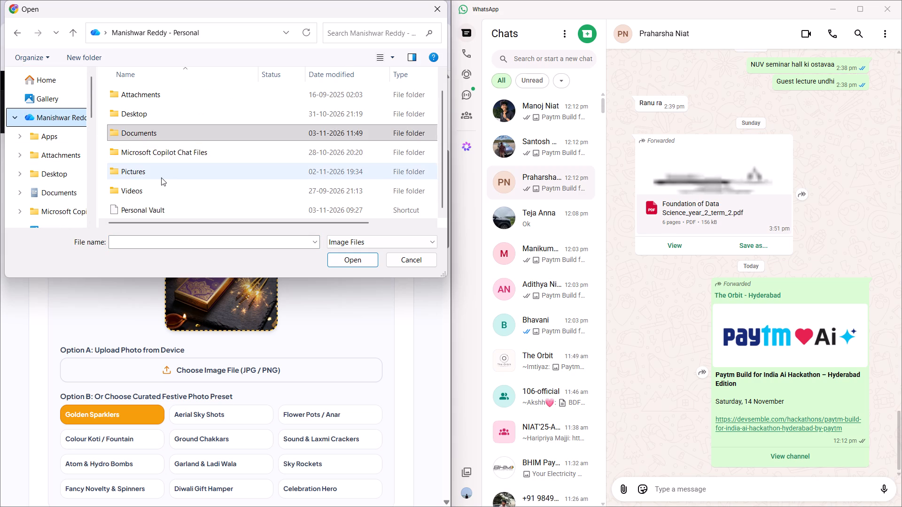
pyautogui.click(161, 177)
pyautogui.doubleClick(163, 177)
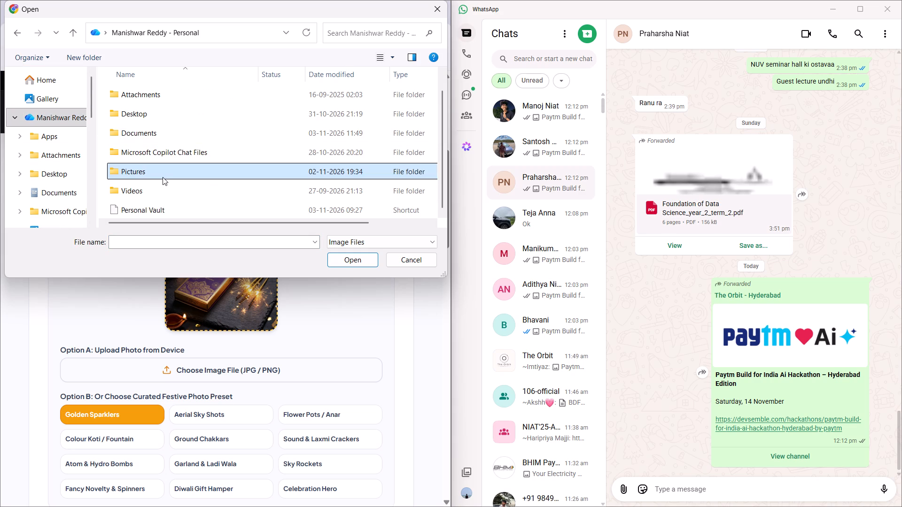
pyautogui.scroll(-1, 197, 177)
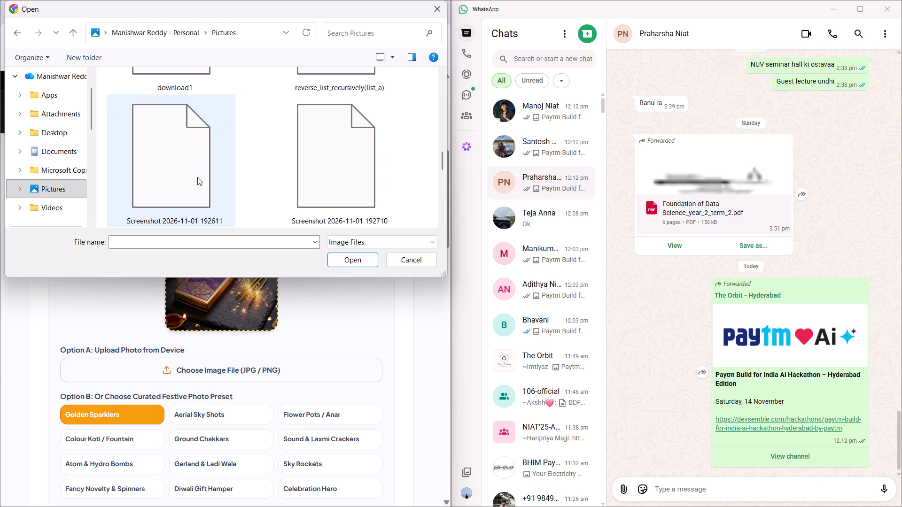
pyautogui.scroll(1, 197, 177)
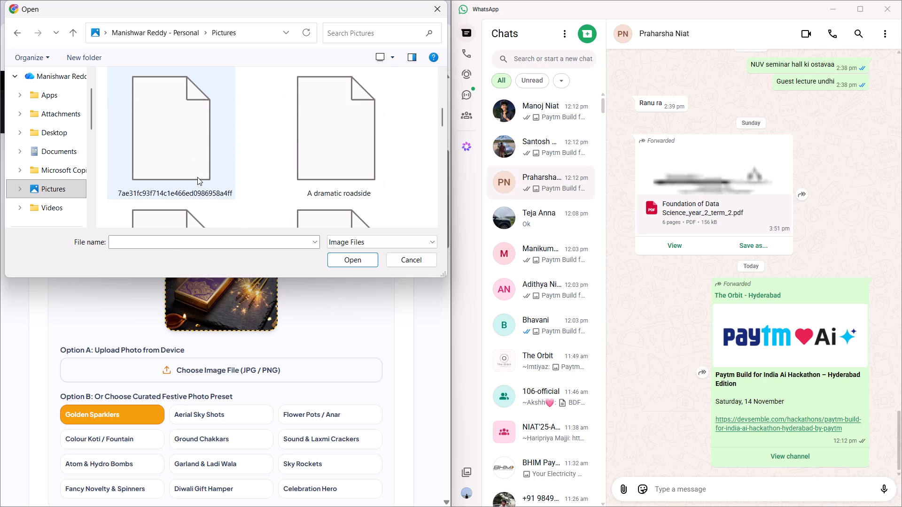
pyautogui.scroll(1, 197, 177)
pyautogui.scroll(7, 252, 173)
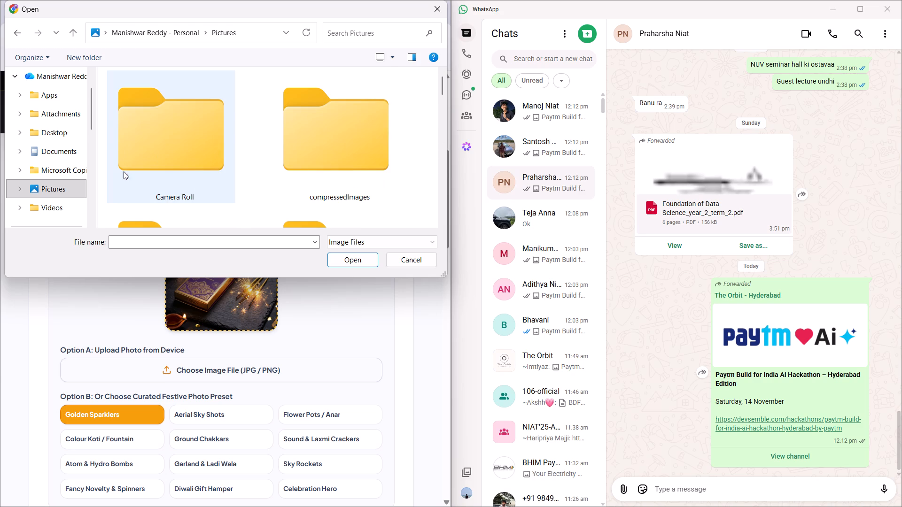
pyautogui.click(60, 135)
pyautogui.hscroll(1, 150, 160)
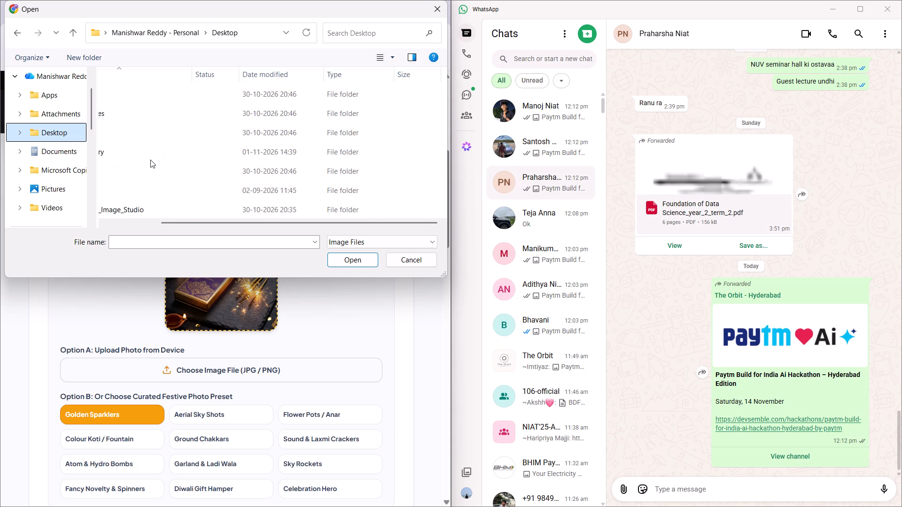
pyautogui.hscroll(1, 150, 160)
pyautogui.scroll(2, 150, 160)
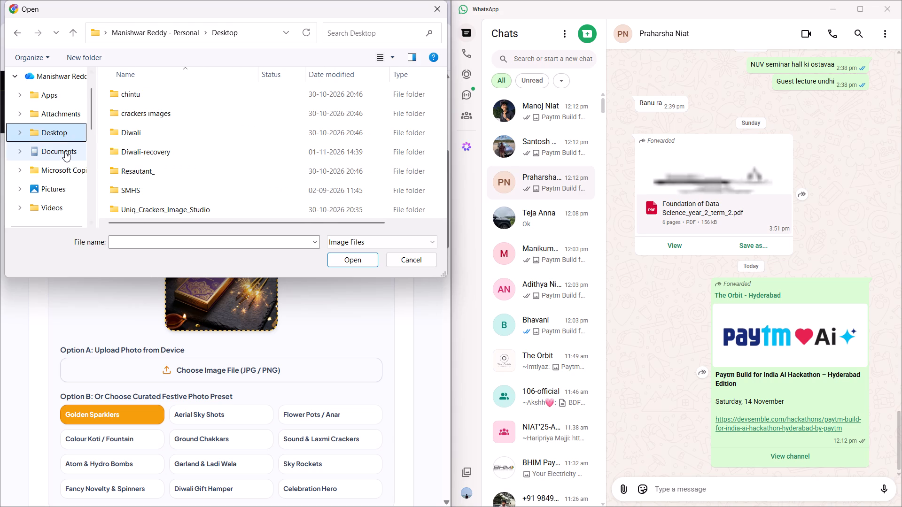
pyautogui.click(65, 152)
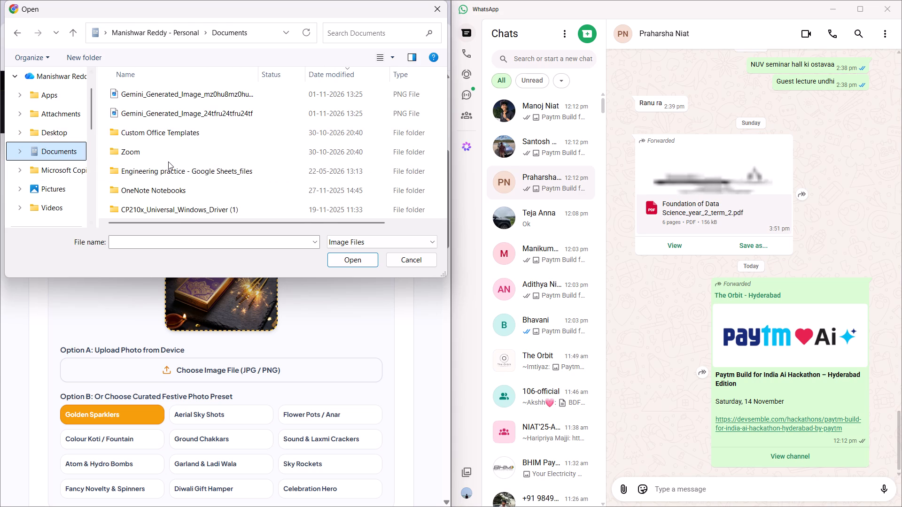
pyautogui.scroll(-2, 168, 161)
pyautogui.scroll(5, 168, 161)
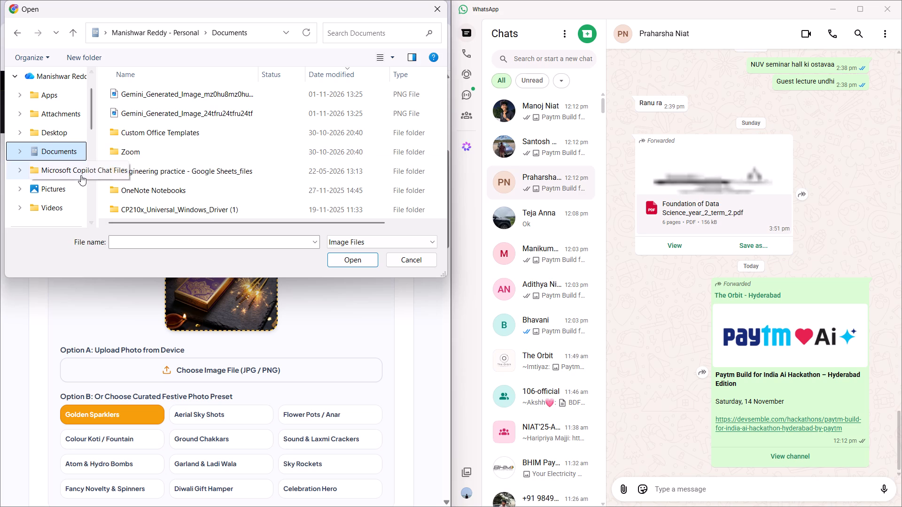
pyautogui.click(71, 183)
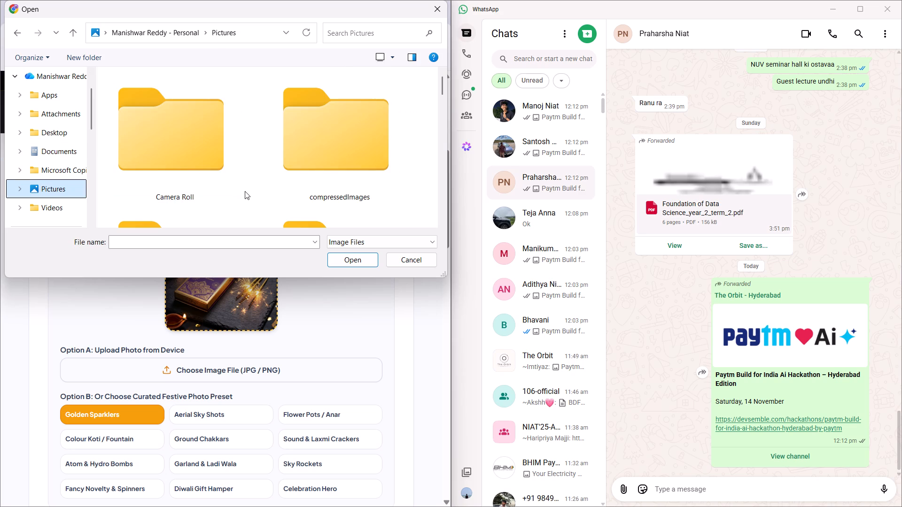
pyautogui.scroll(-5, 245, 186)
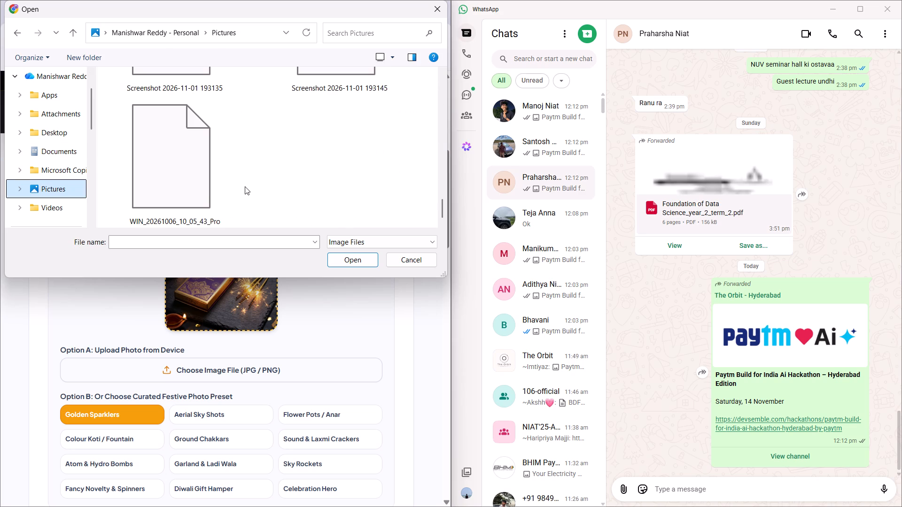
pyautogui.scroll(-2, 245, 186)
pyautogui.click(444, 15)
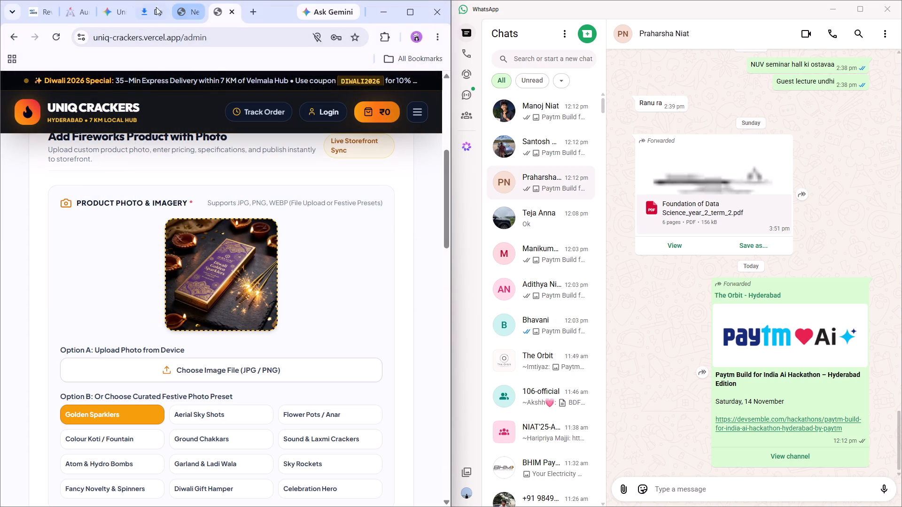
# Upload the image file named "1." from the Desktop folder as the new product's photo.
pyautogui.scroll(-1, 291, 201)
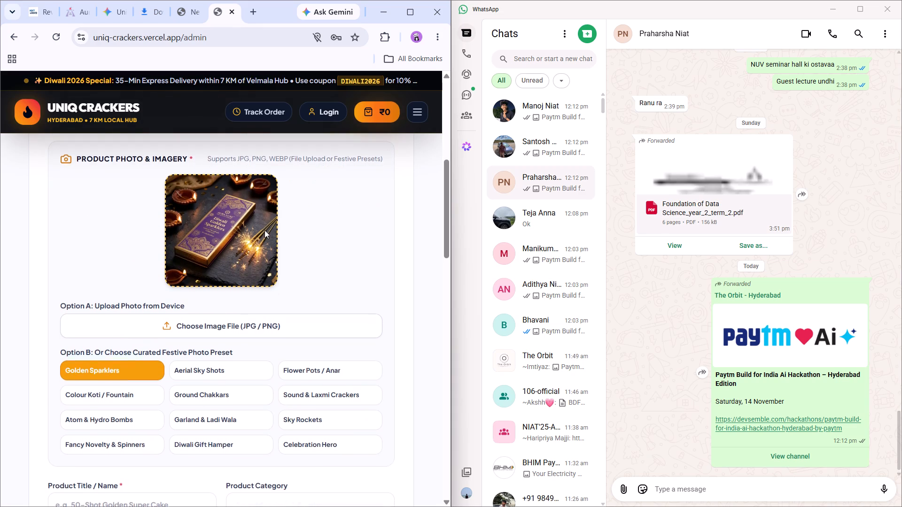
pyautogui.click(213, 324)
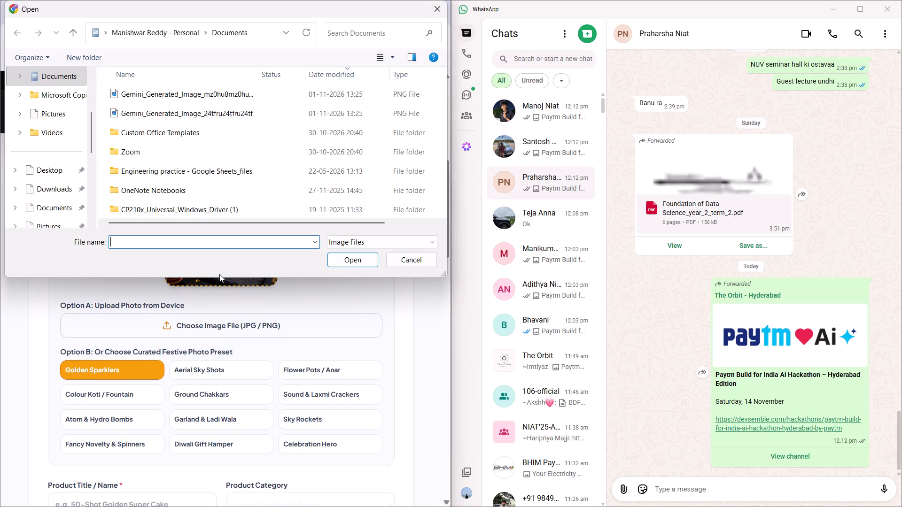
pyautogui.scroll(-1, 58, 191)
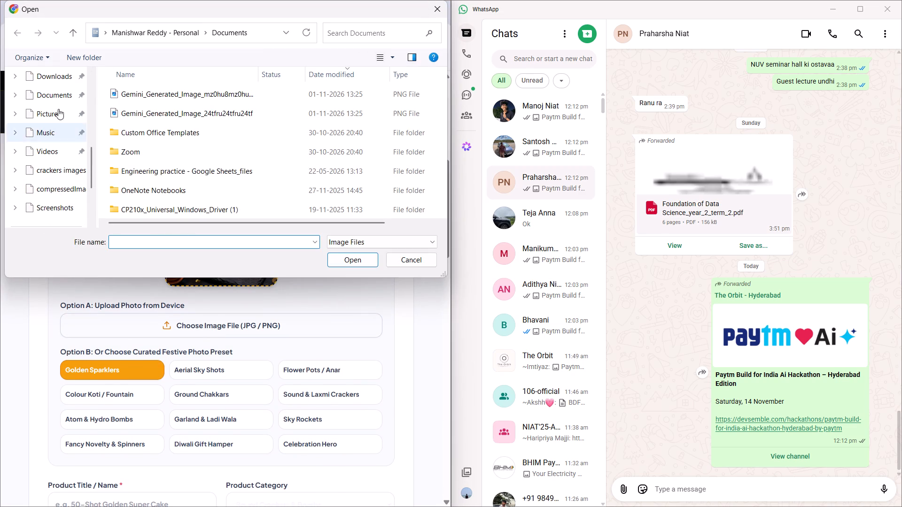
pyautogui.click(53, 114)
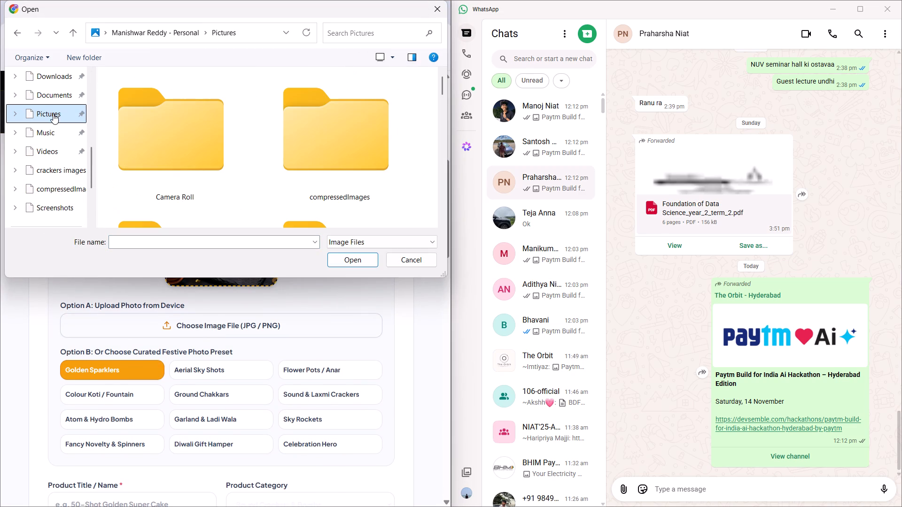
pyautogui.scroll(2, 58, 138)
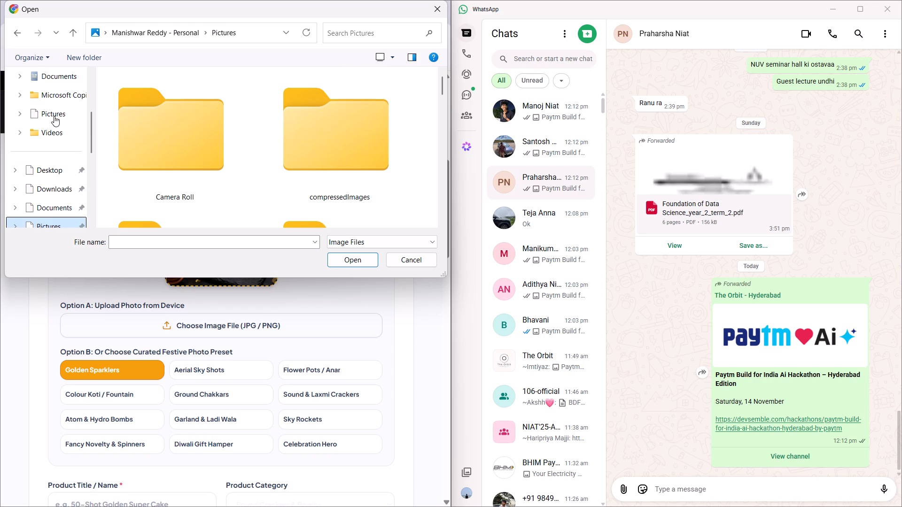
pyautogui.scroll(1, 54, 116)
pyautogui.click(57, 185)
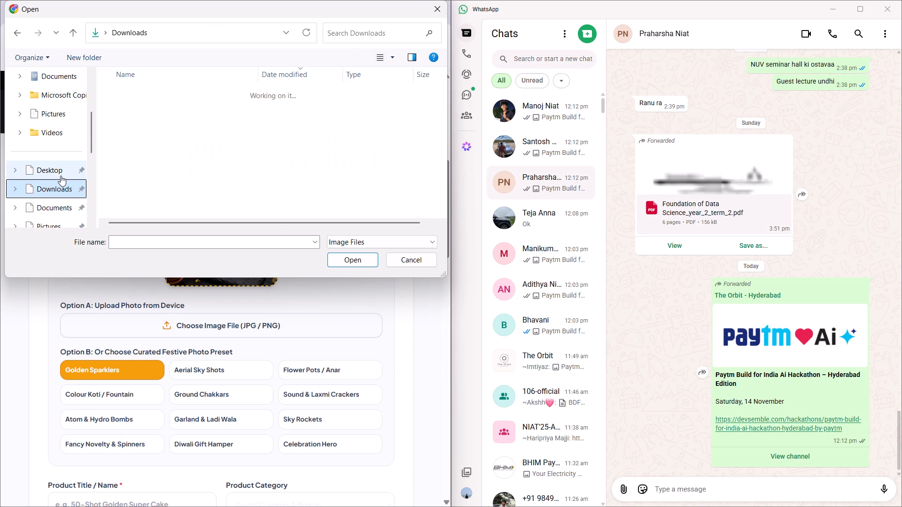
pyautogui.click(61, 176)
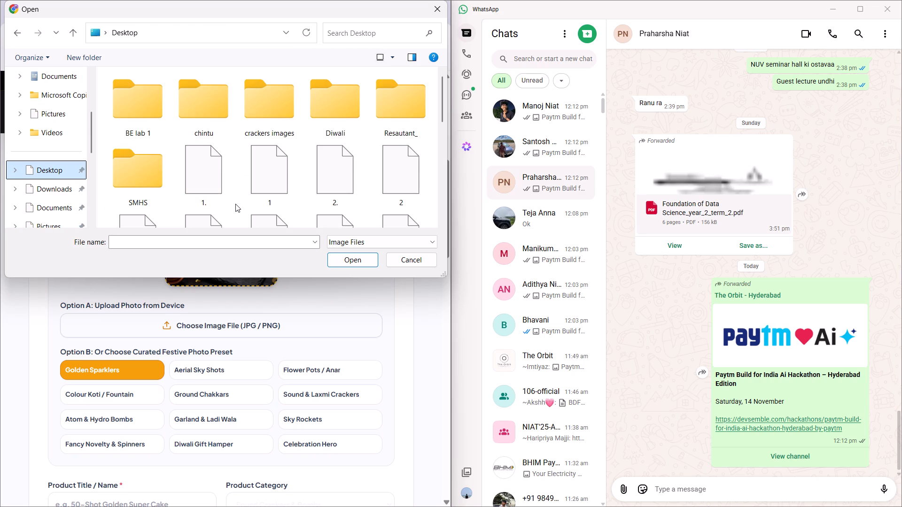
pyautogui.click(208, 149)
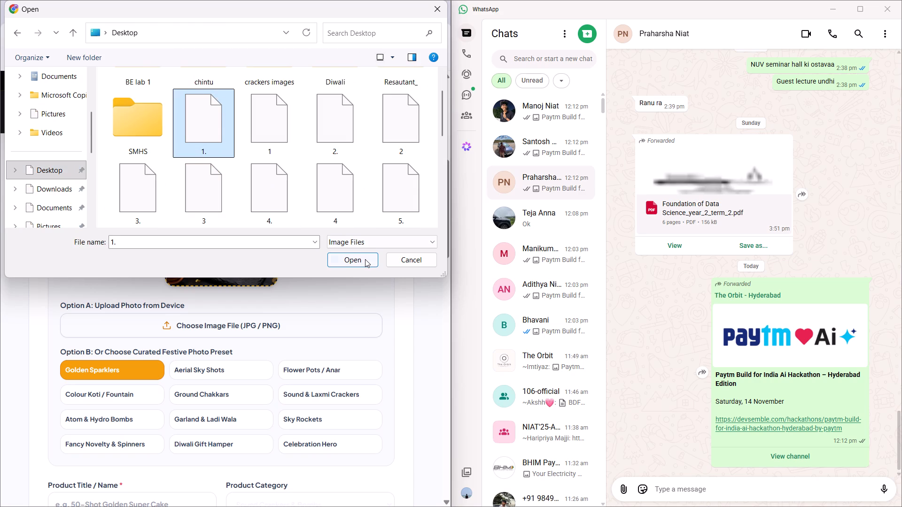
pyautogui.click(361, 261)
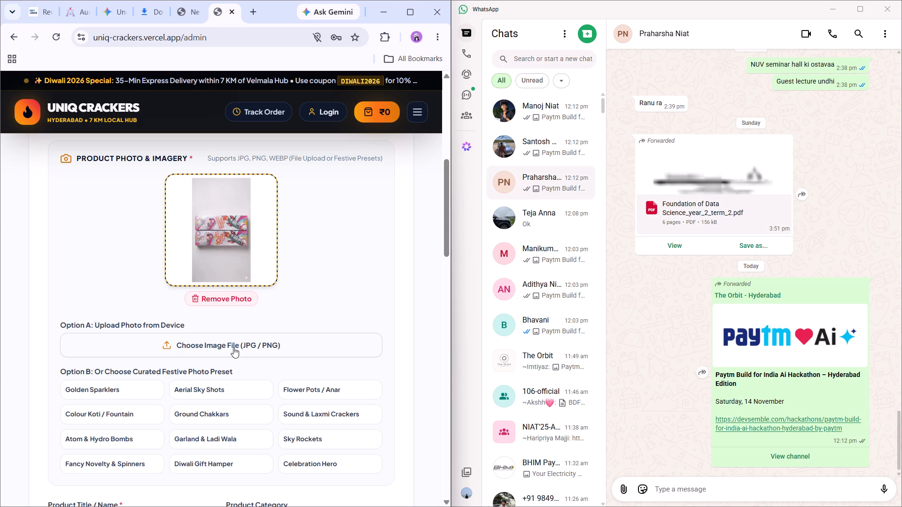
# Open the Product Category choices for the new product.
pyautogui.scroll(-3, 156, 420)
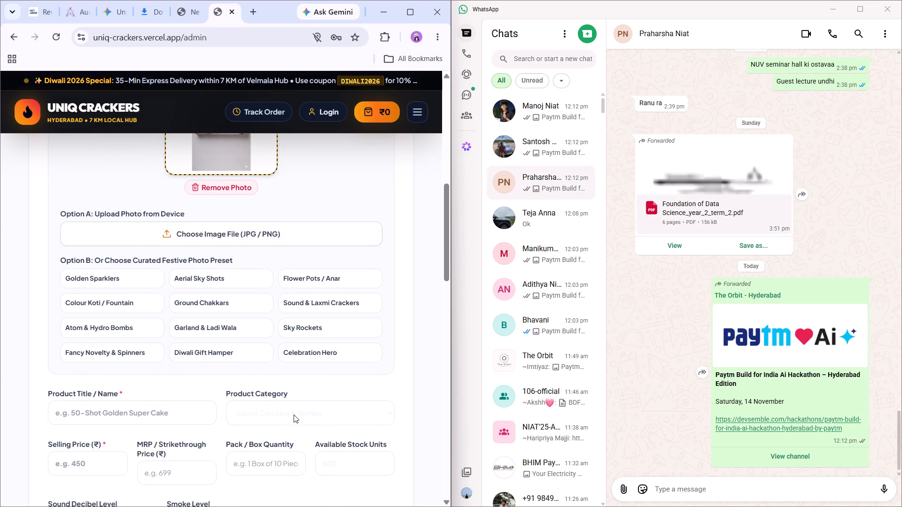
pyautogui.click(294, 415)
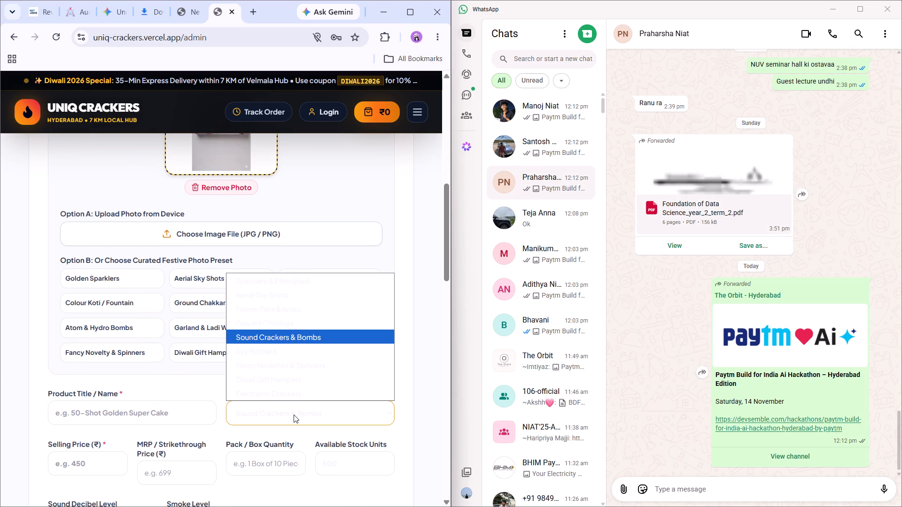
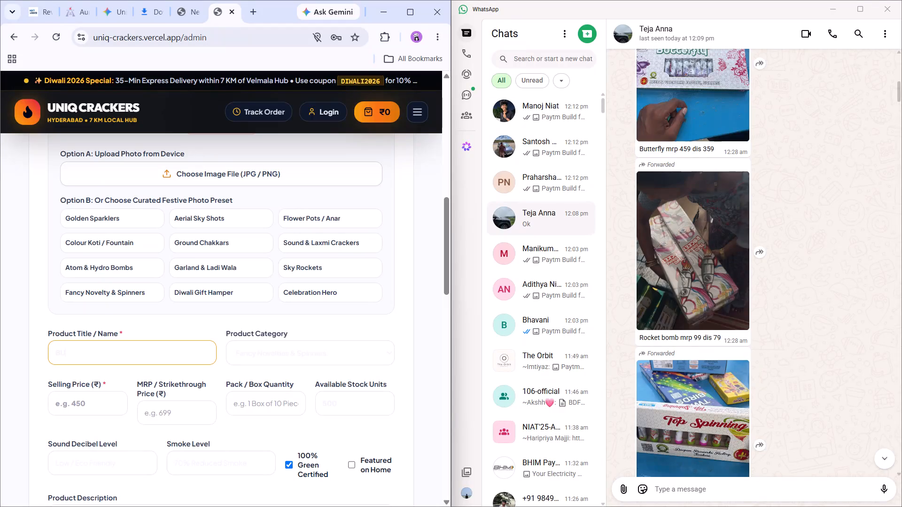
# Complete the new product's title as BUTTERFLY, with a selling price of ₹359 and an MRP of ₹459.
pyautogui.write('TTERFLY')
pyautogui.scroll(-1, 101, 395)
pyautogui.click(93, 366)
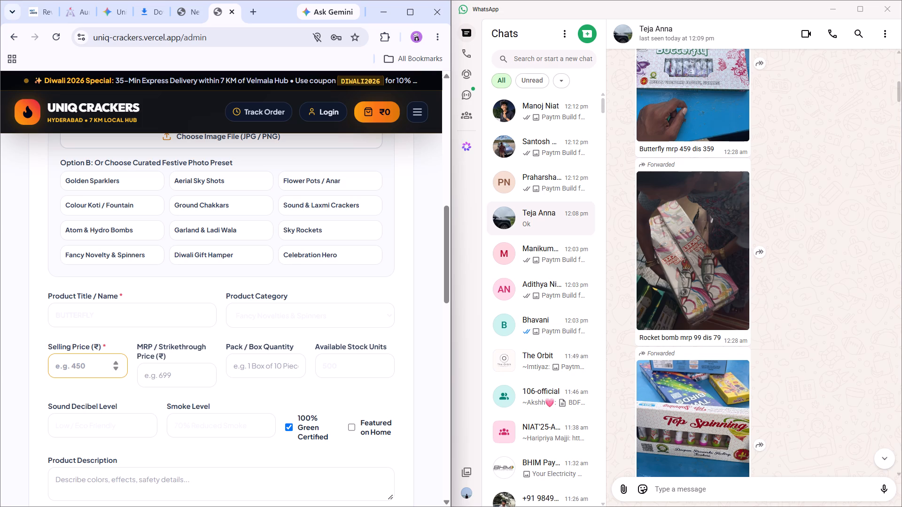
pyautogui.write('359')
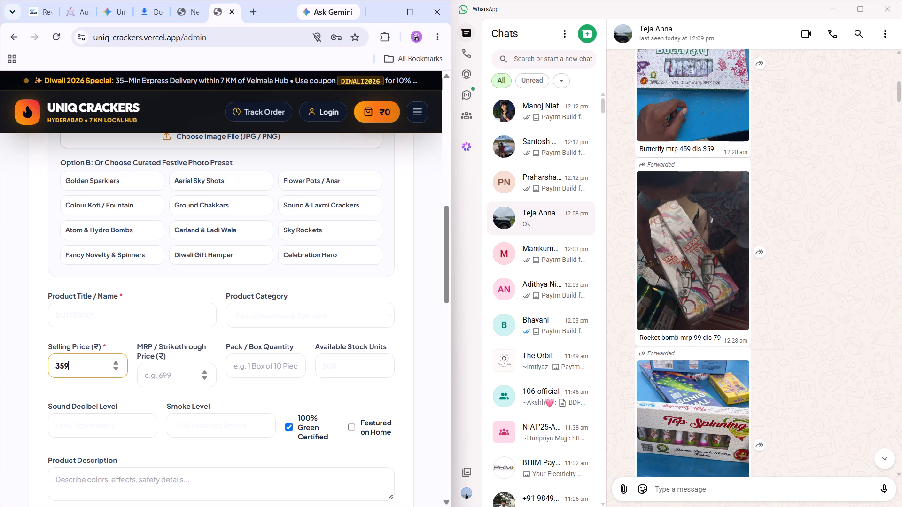
pyautogui.click(164, 380)
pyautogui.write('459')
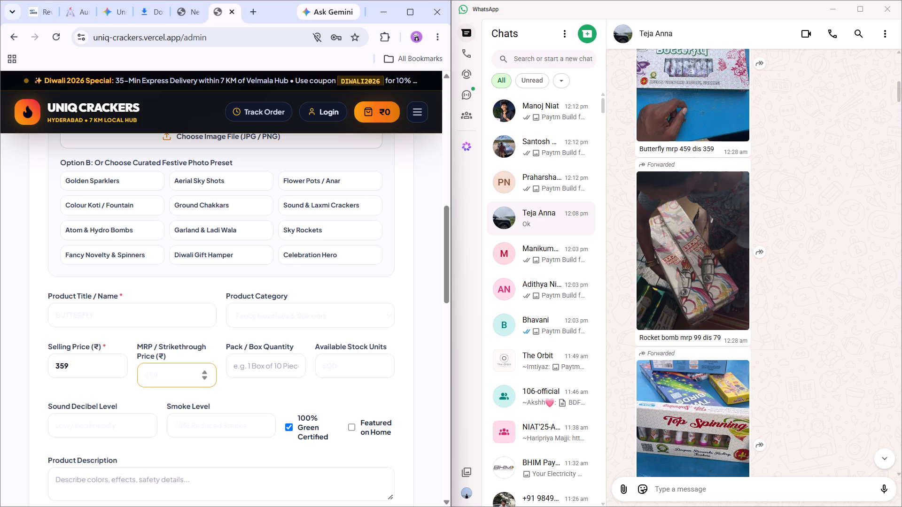
# Publish the BUTTERFLY product to the live storefront.
pyautogui.scroll(-4, 251, 403)
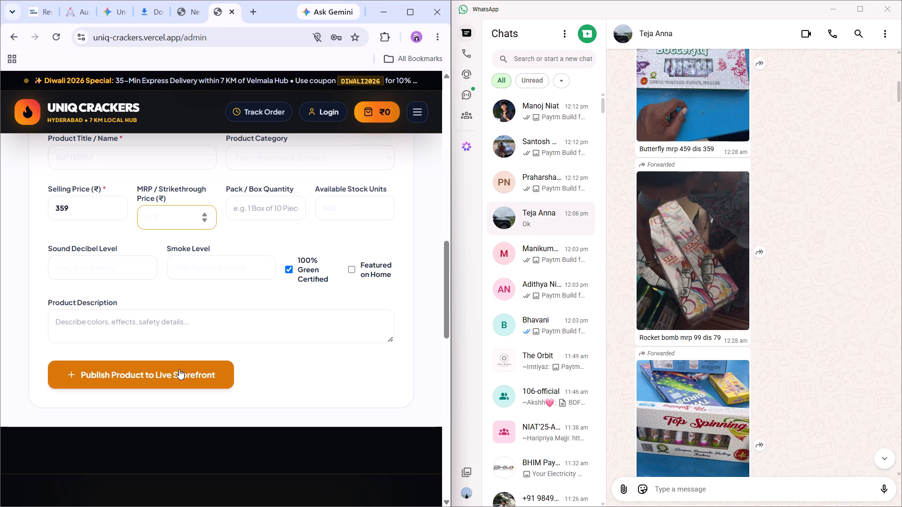
pyautogui.click(179, 369)
pyautogui.scroll(1, 237, 346)
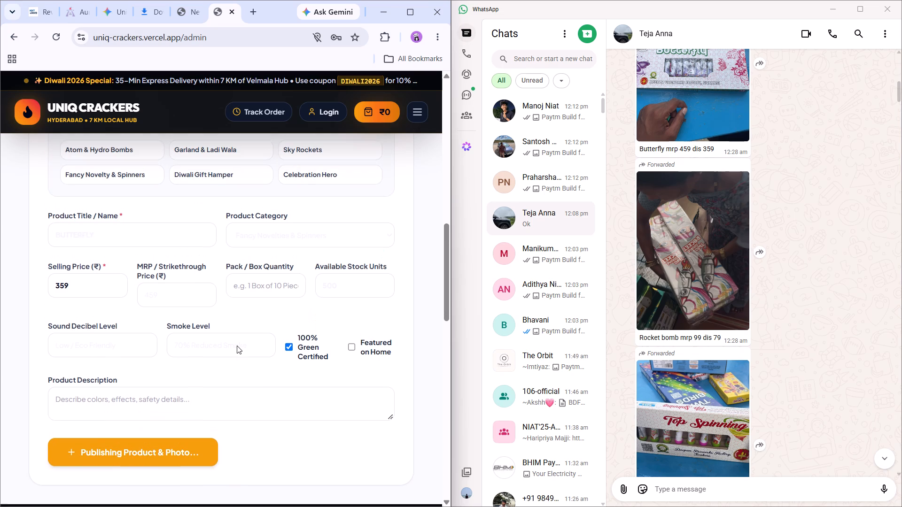
# Open the Add Product & Photos form for a new product and start choosing an image file from the device.
pyautogui.scroll(4, 237, 346)
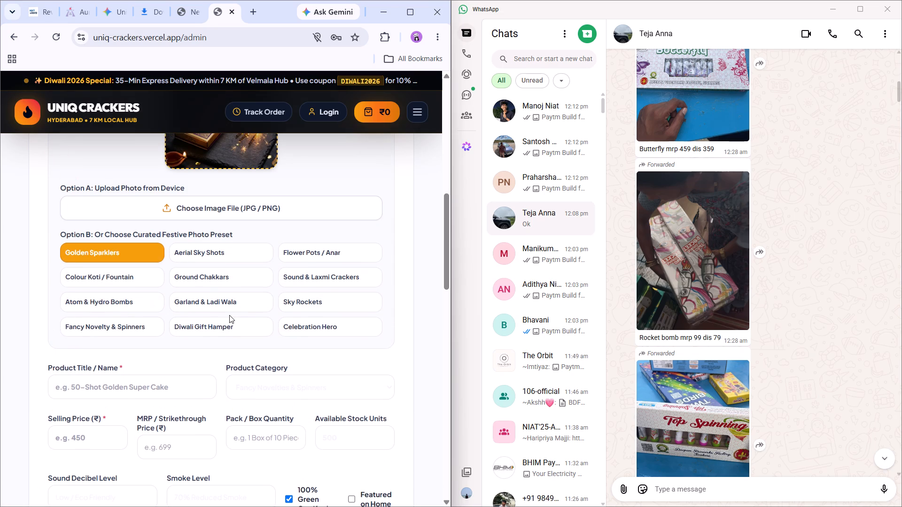
pyautogui.scroll(5, 229, 315)
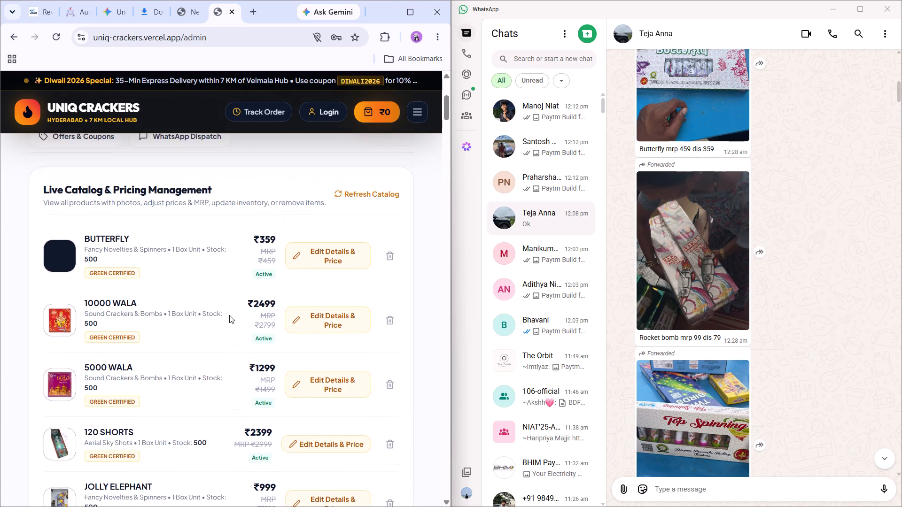
pyautogui.scroll(3, 229, 315)
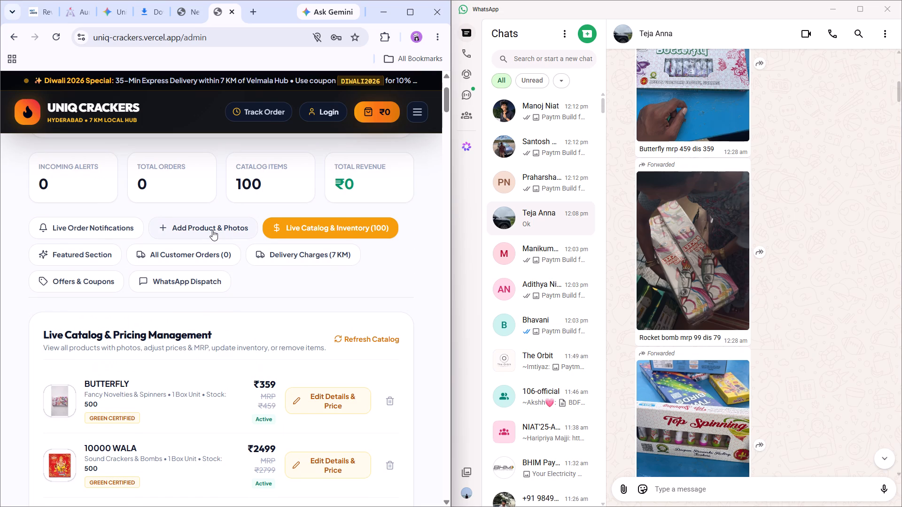
pyautogui.click(212, 230)
pyautogui.scroll(-1, 190, 352)
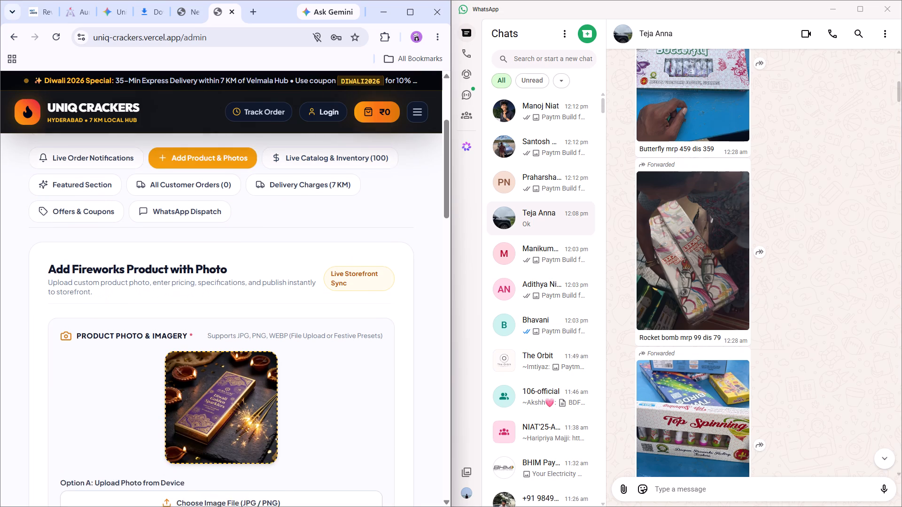
pyautogui.scroll(-1, 190, 352)
pyautogui.scroll(1, 170, 346)
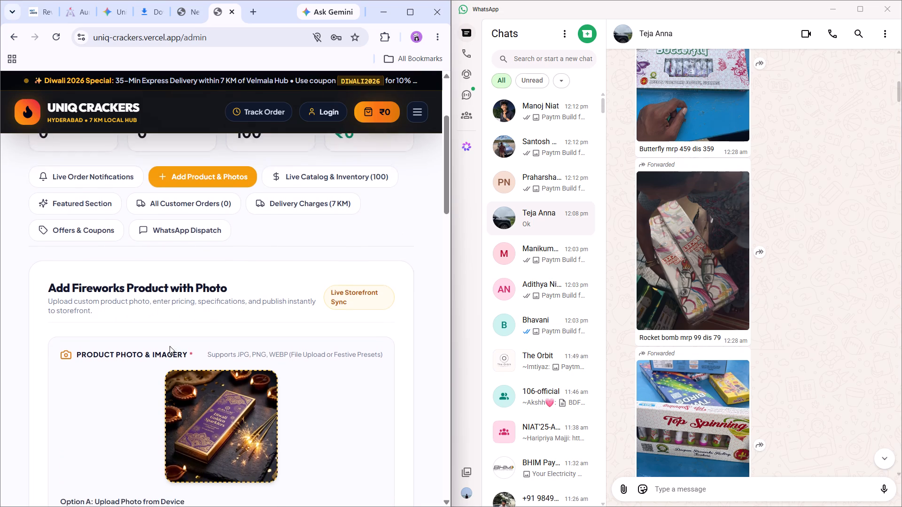
pyautogui.scroll(1, 170, 346)
pyautogui.scroll(-3, 162, 353)
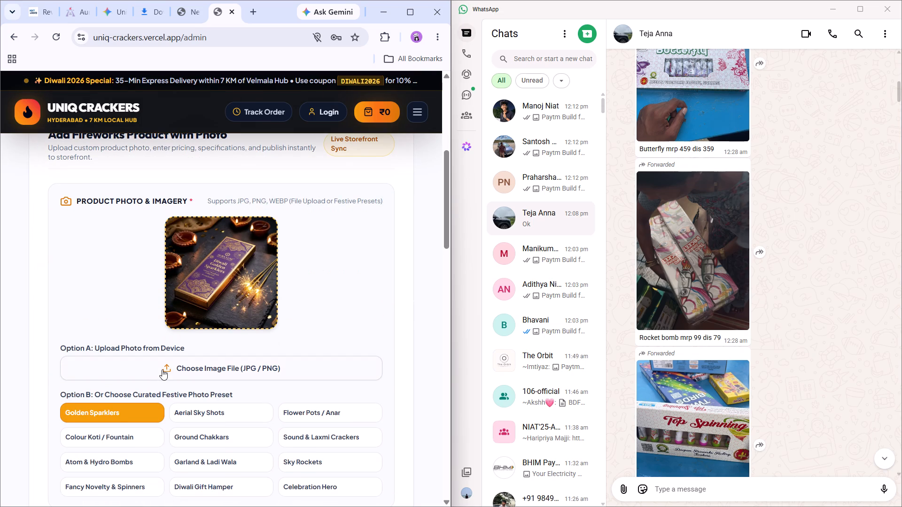
pyautogui.click(162, 369)
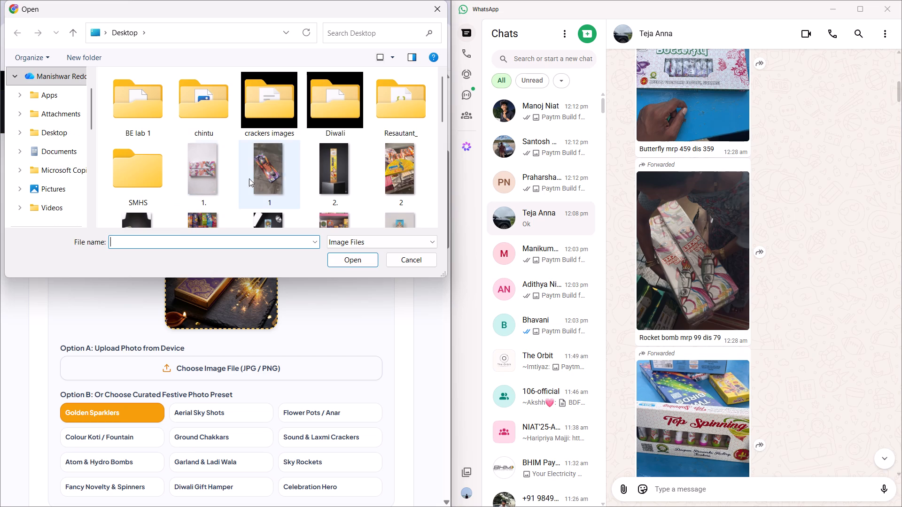
# Upload the image file named "2." from the Desktop folder as the new product's photo.
pyautogui.click(318, 186)
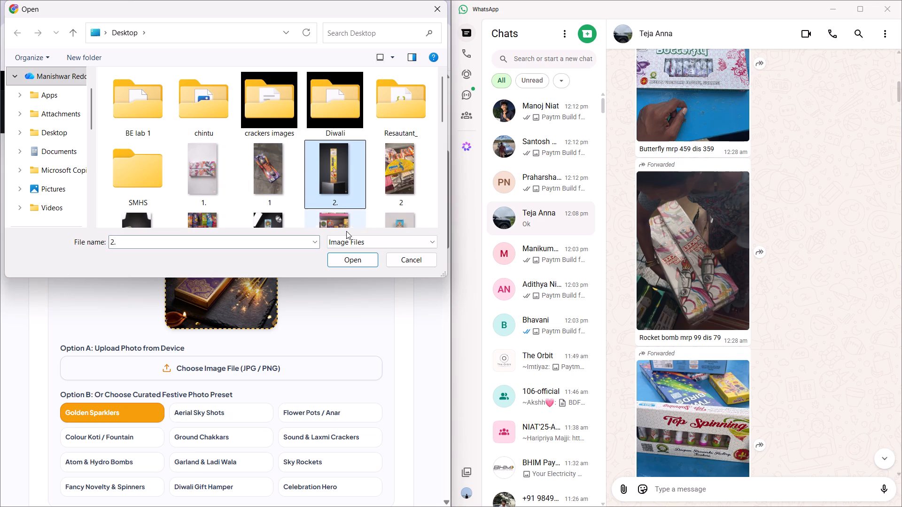
pyautogui.click(355, 263)
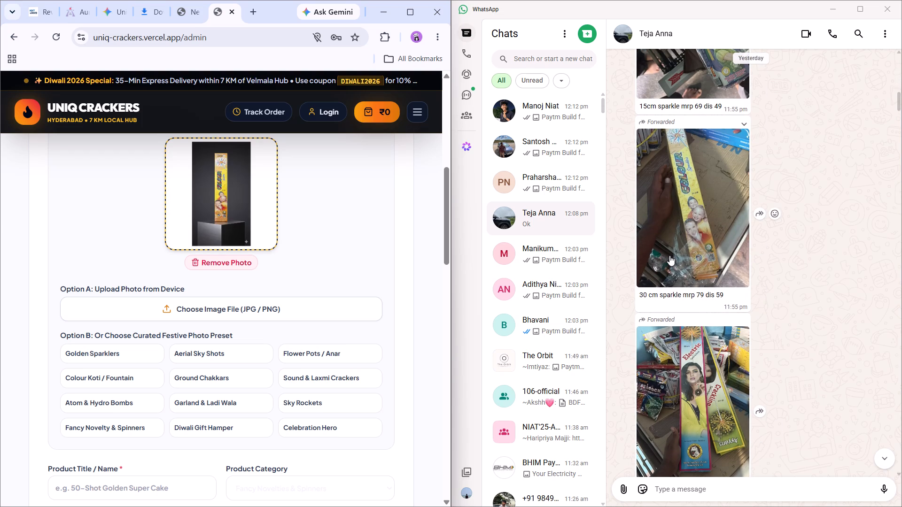
pyautogui.scroll(-1, 268, 354)
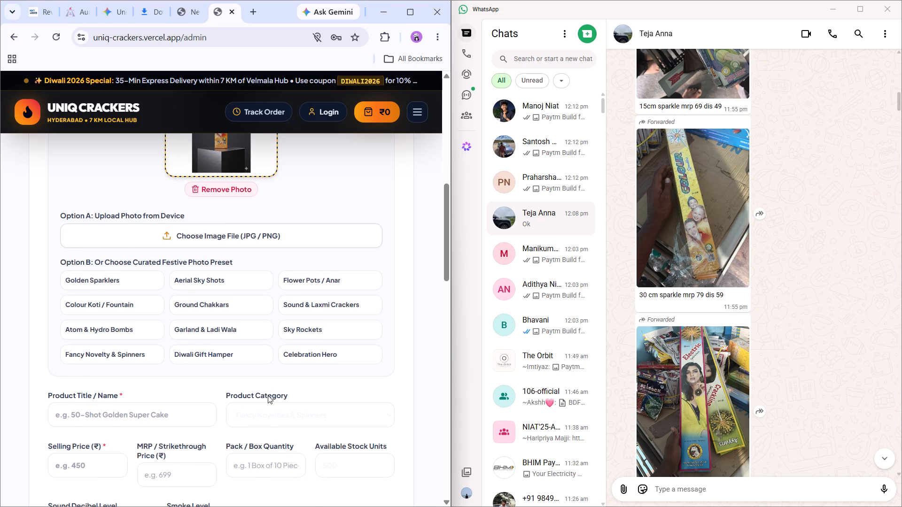
pyautogui.click(259, 422)
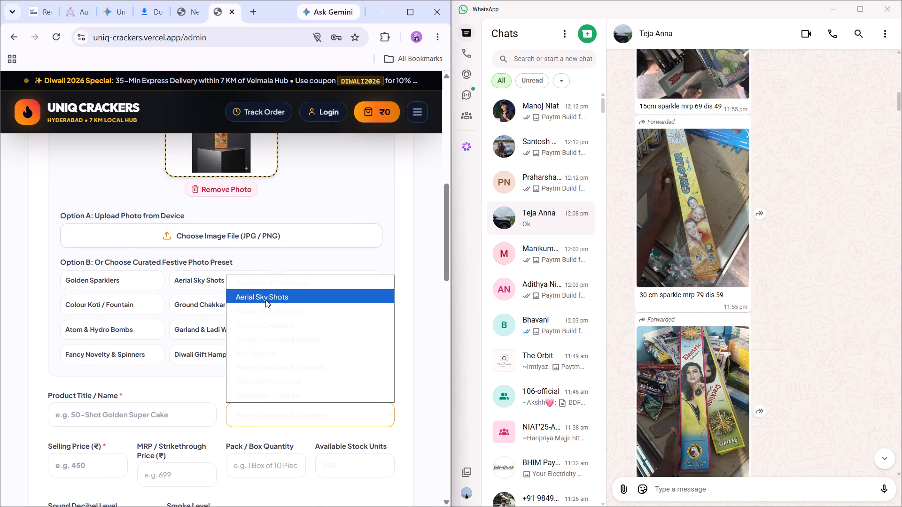
pyautogui.click(262, 285)
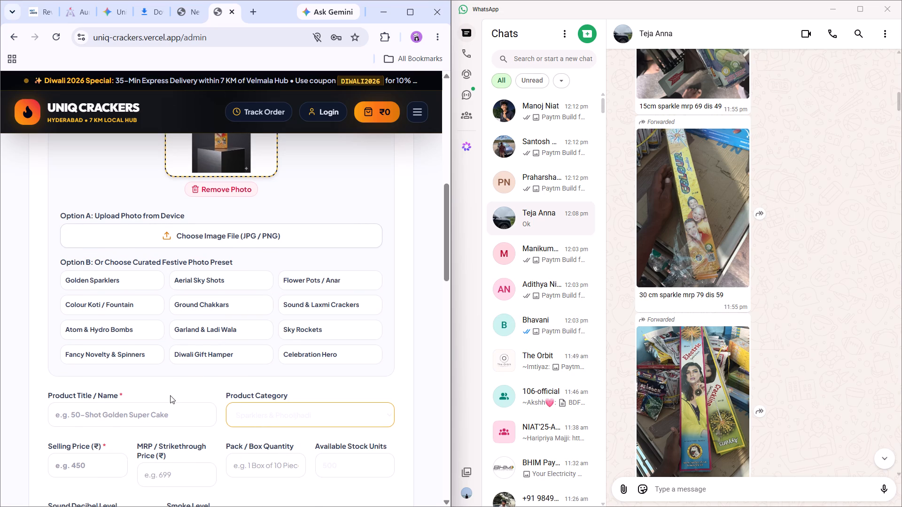
# Enter "30 CM SPARKLE" as the Product Title / Name.
pyautogui.click(171, 415)
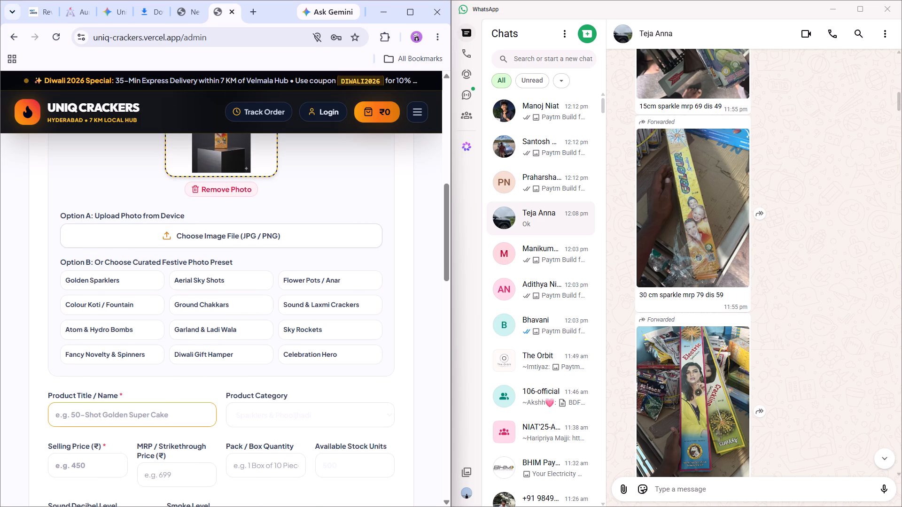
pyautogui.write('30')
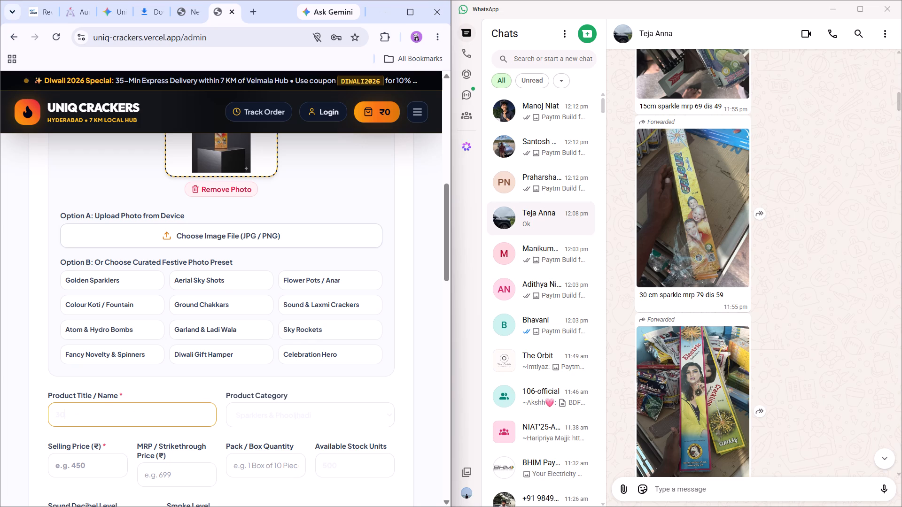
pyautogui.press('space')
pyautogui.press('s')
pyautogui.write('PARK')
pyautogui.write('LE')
pyautogui.scroll(-2, 171, 415)
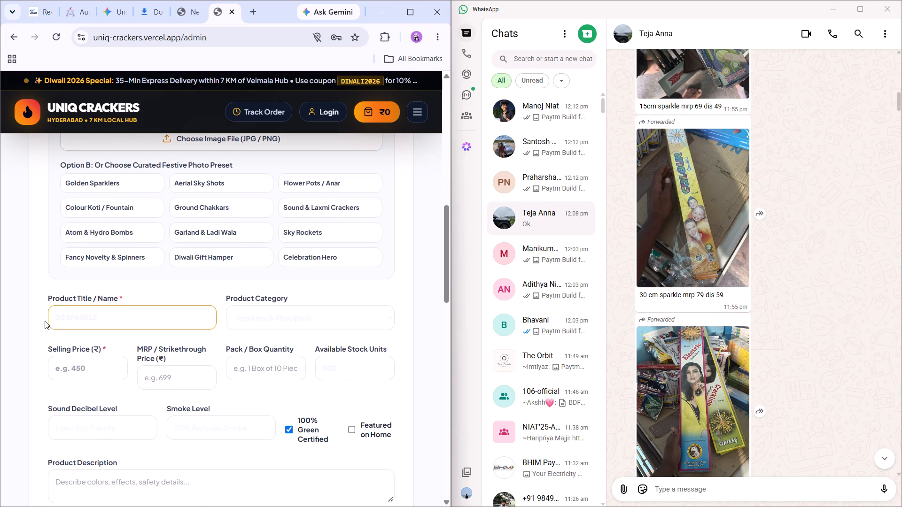
pyautogui.click(66, 315)
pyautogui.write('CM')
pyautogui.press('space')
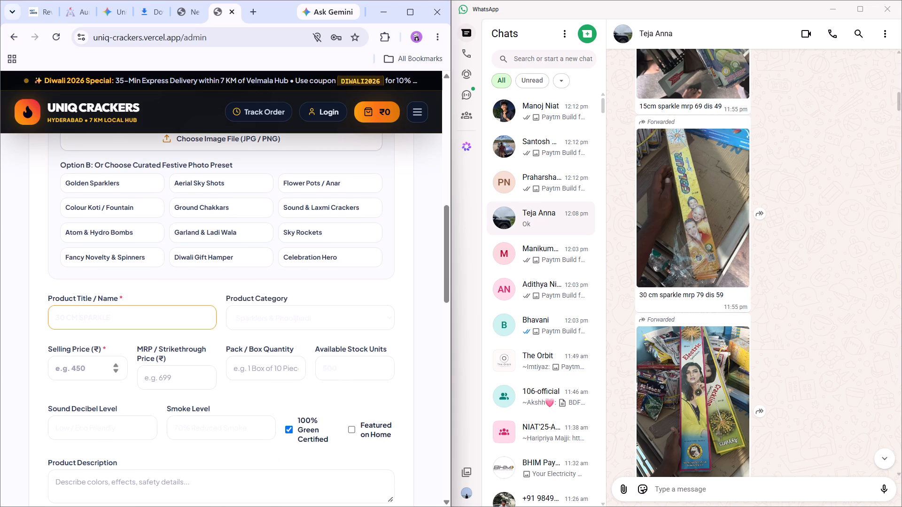
# Set the product's selling price to 59 and start filling in its MRP / Strikethrough Price.
pyautogui.click(69, 371)
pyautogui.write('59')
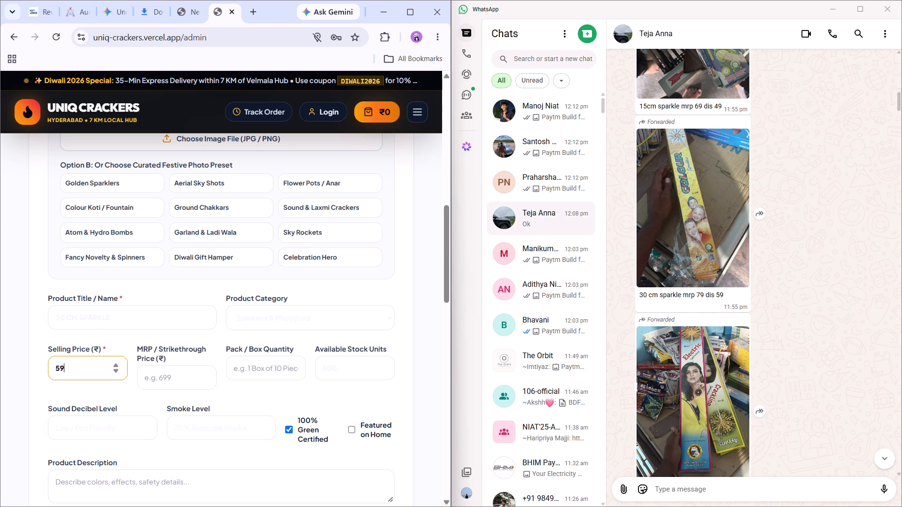
pyautogui.click(152, 373)
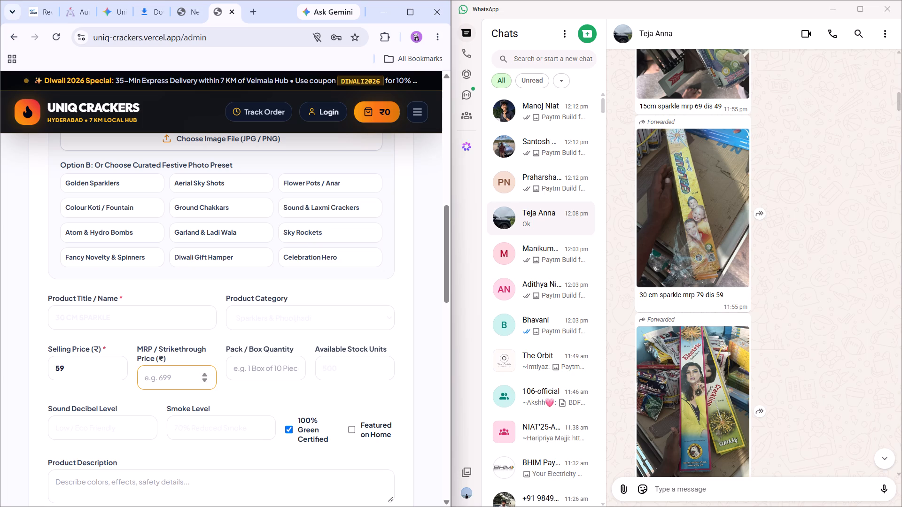
# Set the MRP of the 30 CM SPARKLE product to ₹79 and publish it to the live storefront.
pyautogui.write('79')
pyautogui.scroll(-3, 198, 404)
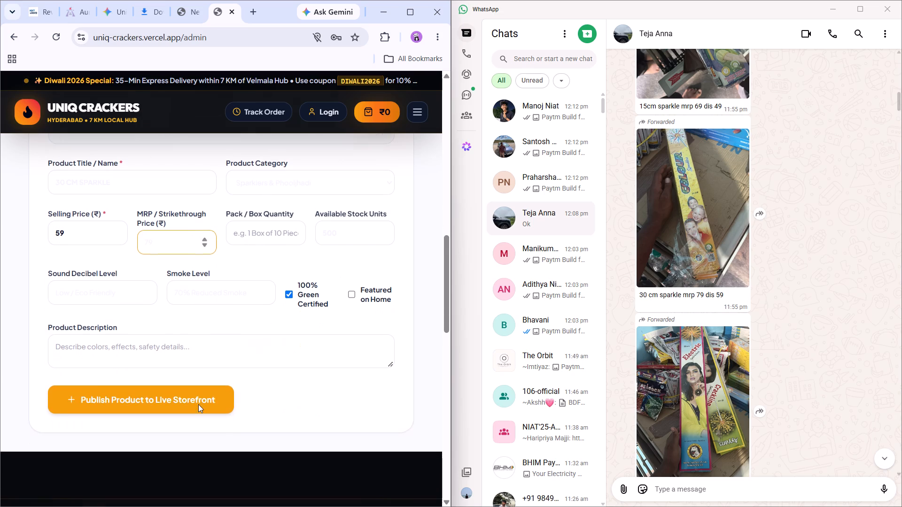
pyautogui.click(187, 395)
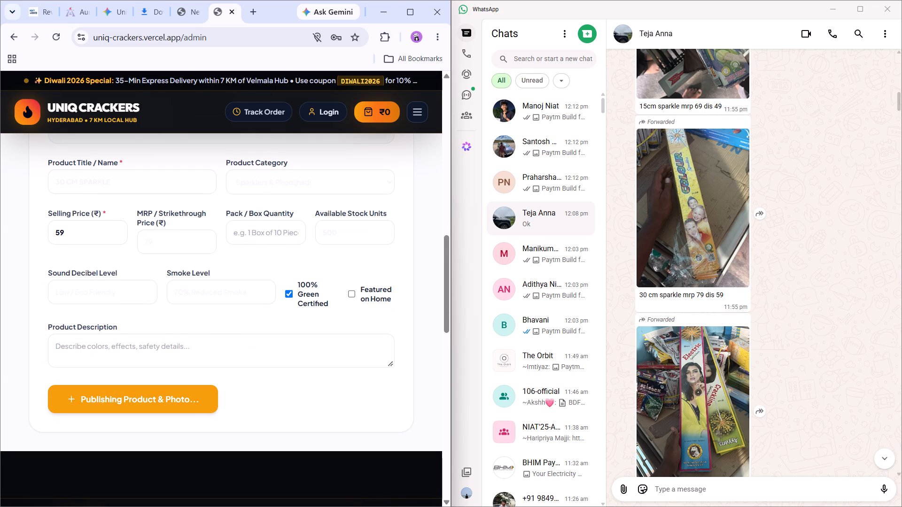
# Reopen the Add Product & Photos form for another product and start choosing its image file from the device.
pyautogui.scroll(3, 216, 335)
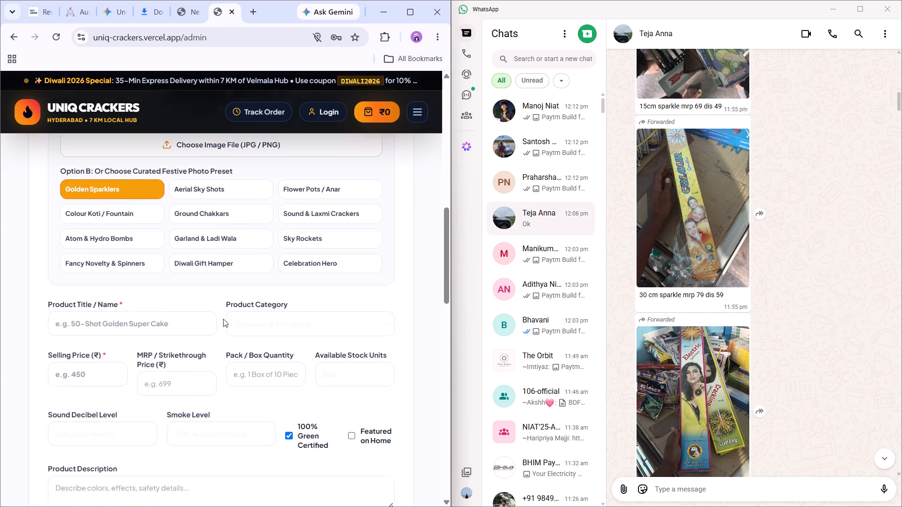
pyautogui.scroll(5, 223, 319)
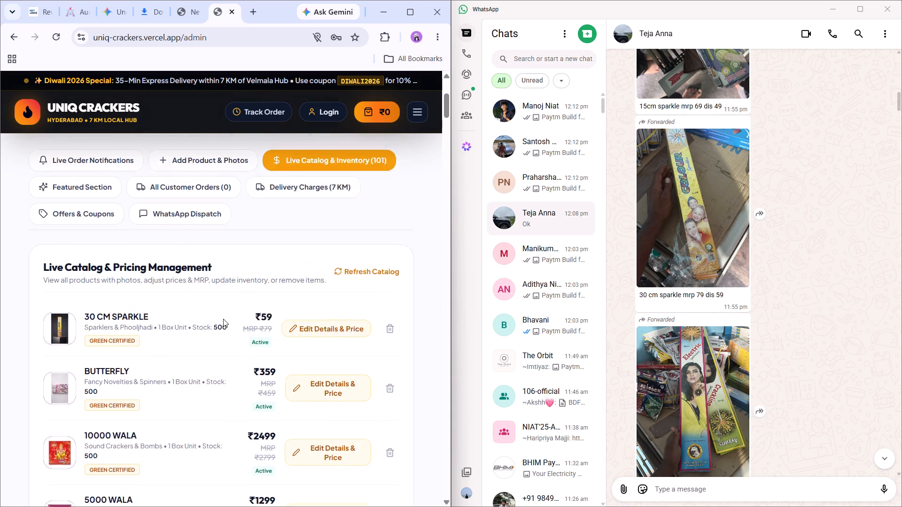
pyautogui.scroll(2, 223, 319)
pyautogui.click(202, 288)
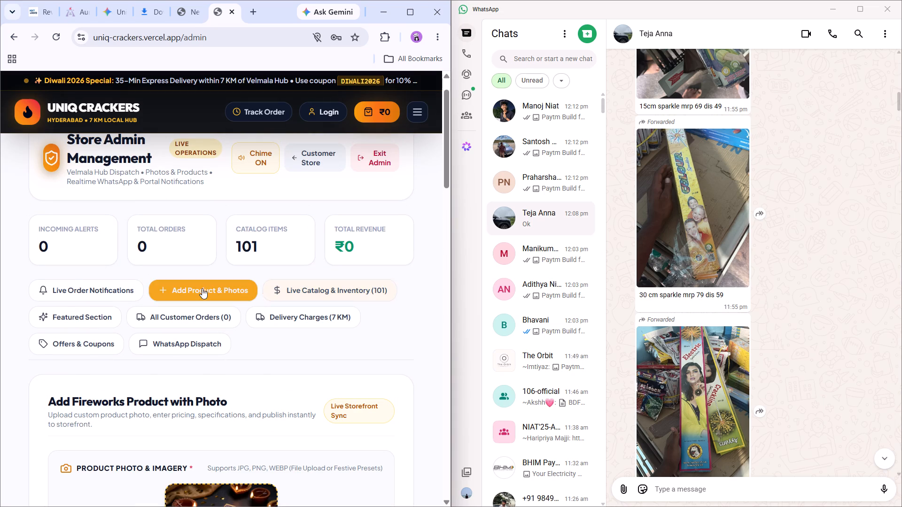
pyautogui.scroll(-3, 204, 355)
pyautogui.scroll(-1, 203, 422)
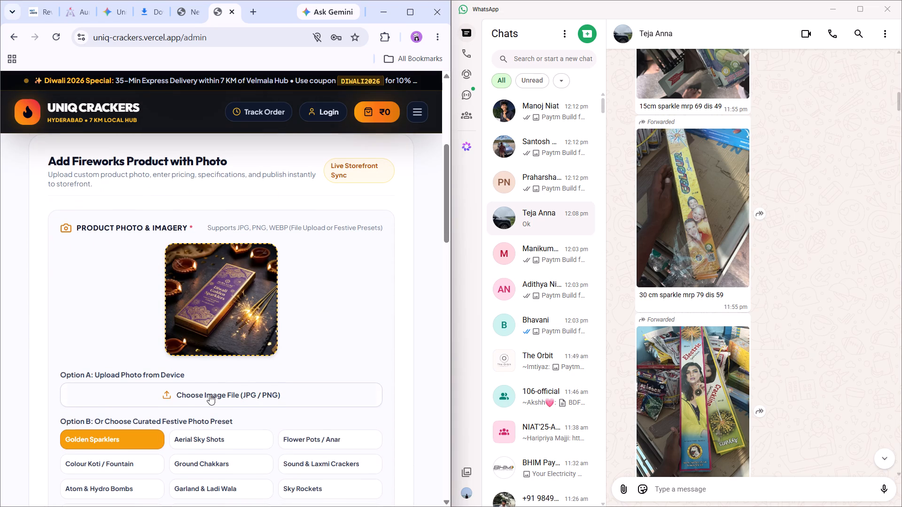
pyautogui.click(210, 395)
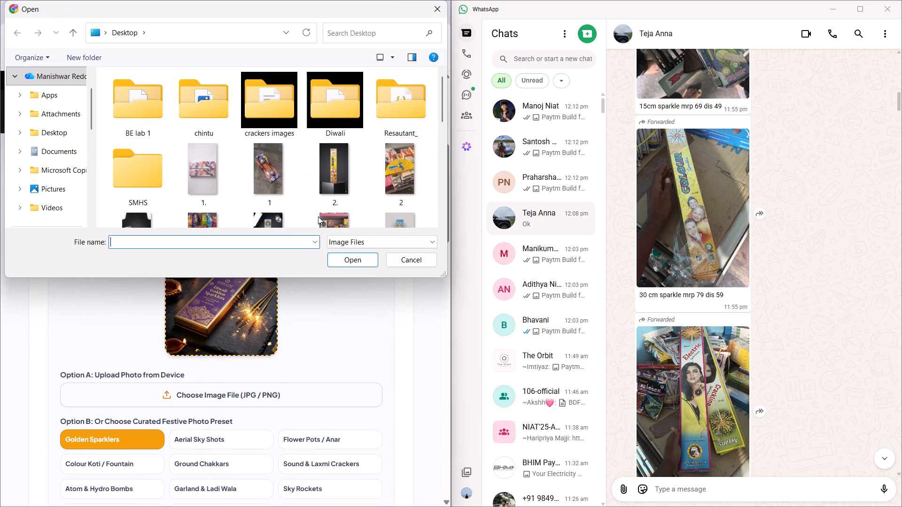
# Upload the image file named "3." from the Desktop as the new product's photo.
pyautogui.click(156, 217)
pyautogui.scroll(-1, 156, 217)
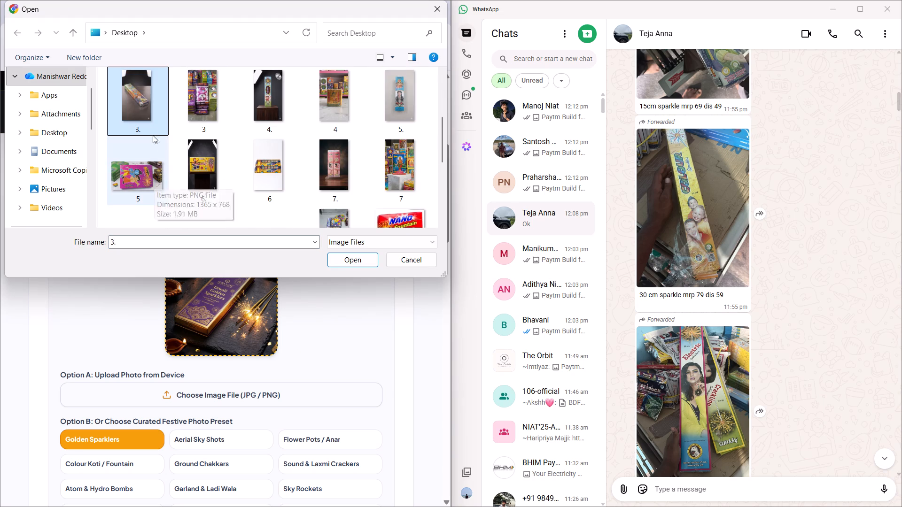
pyautogui.click(365, 264)
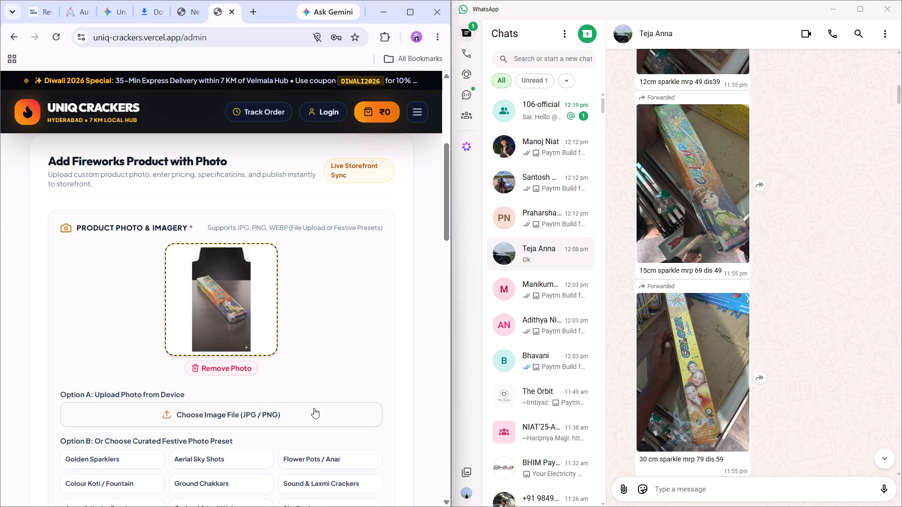
pyautogui.scroll(-2, 314, 408)
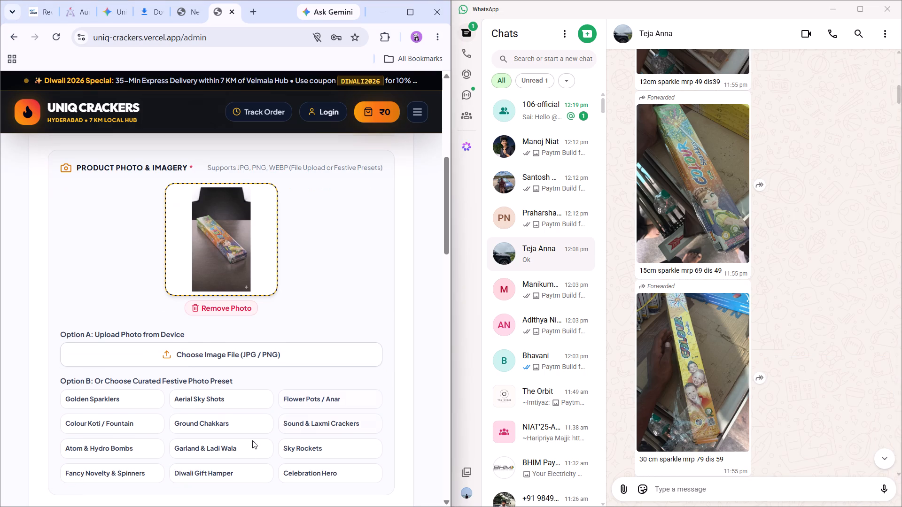
pyautogui.scroll(-2, 247, 452)
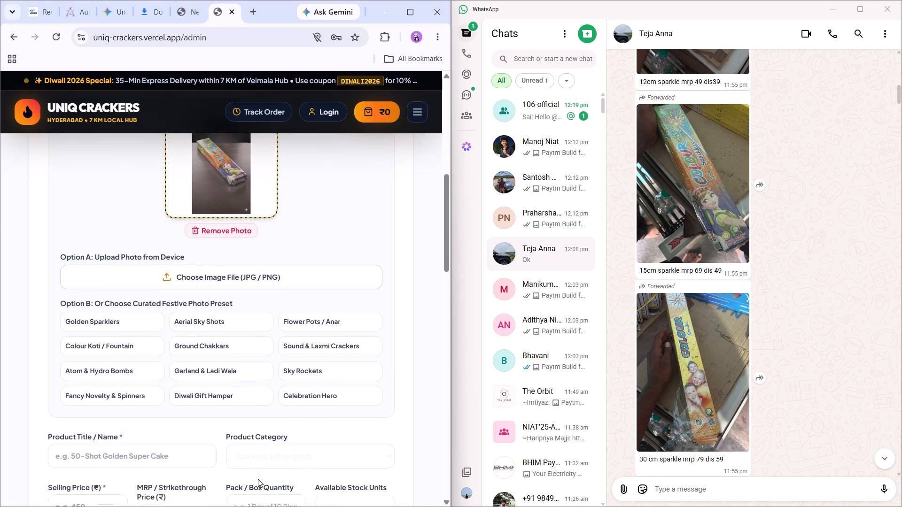
pyautogui.scroll(-1, 258, 479)
pyautogui.click(161, 403)
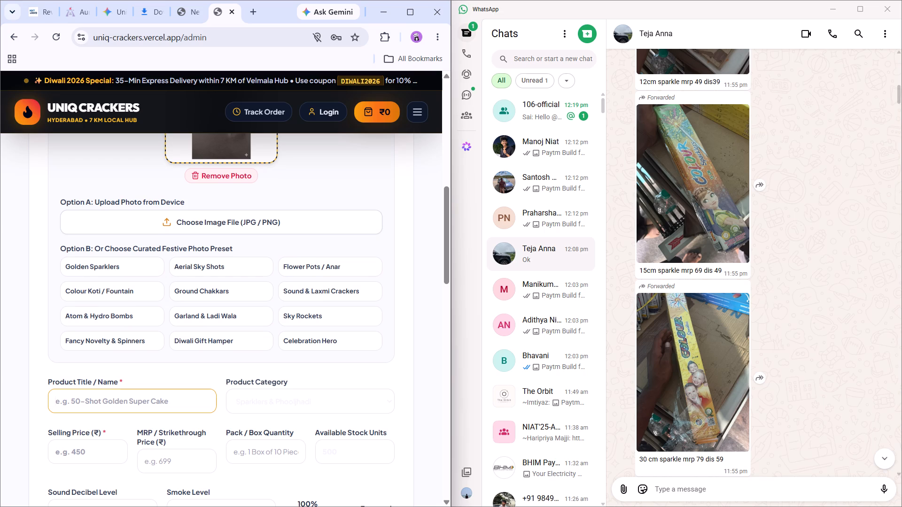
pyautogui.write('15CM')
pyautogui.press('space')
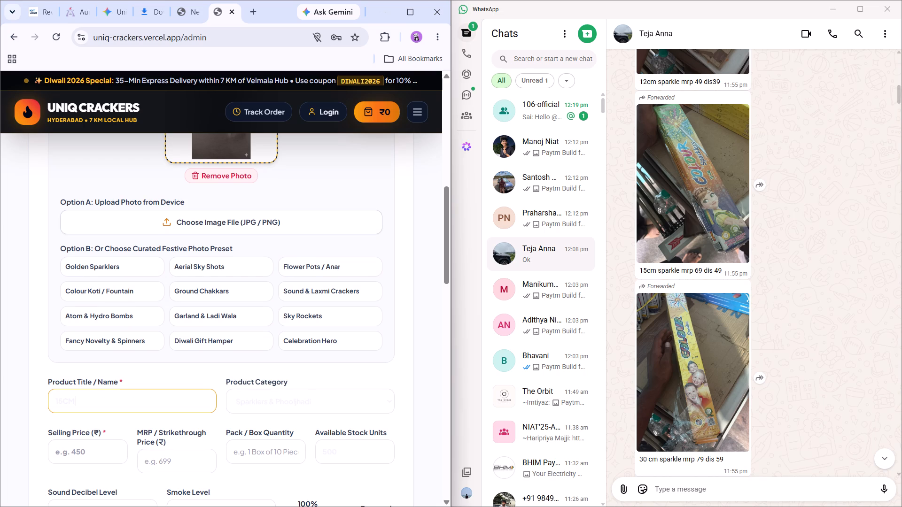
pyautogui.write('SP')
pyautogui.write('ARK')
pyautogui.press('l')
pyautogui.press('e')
# Set the selling price of the 15CM SPARKLE product to ₹49 and open its MRP for entry.
pyautogui.click(84, 448)
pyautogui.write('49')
pyautogui.click(157, 461)
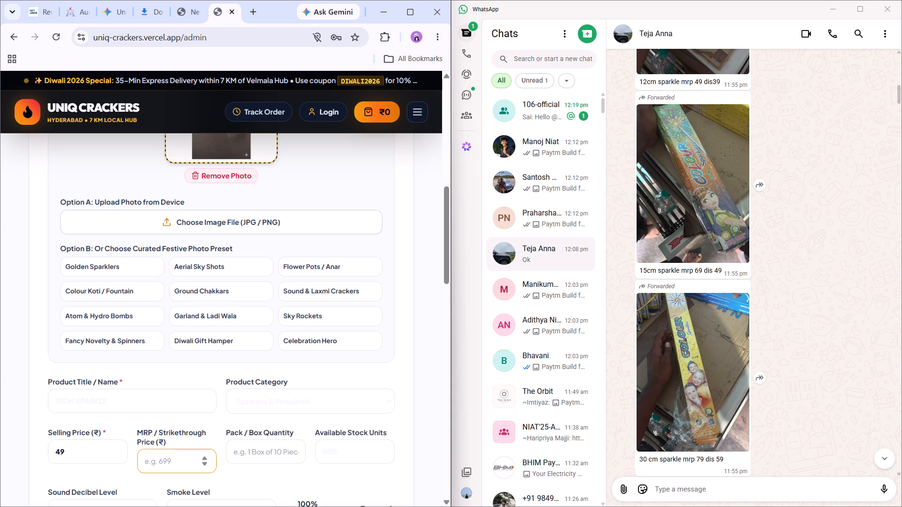
# Set the MRP of the 15CM SPARKLE product to ₹69 and publish it to the live storefront.
pyautogui.write('69')
pyautogui.scroll(-3, 157, 461)
pyautogui.scroll(-2, 171, 426)
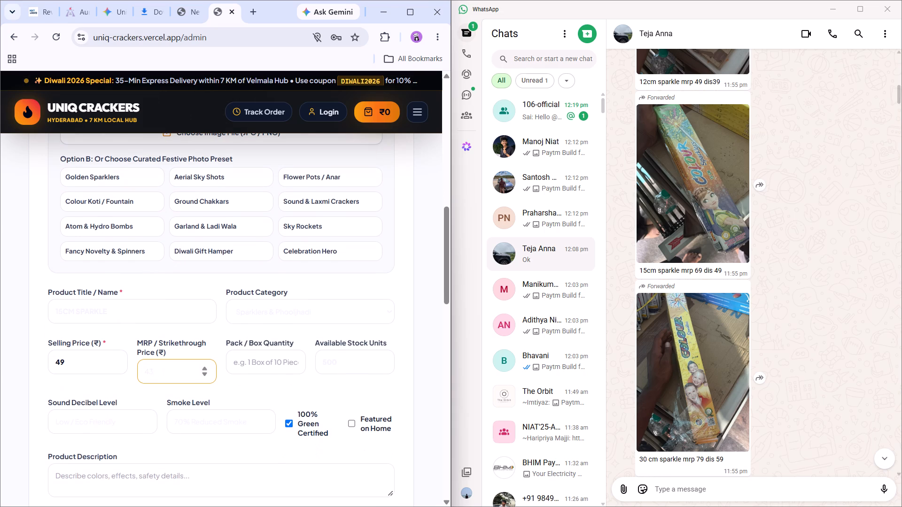
pyautogui.press('BackSpace')
pyautogui.press('BackSpace')
pyautogui.write('69')
pyautogui.scroll(-1, 176, 454)
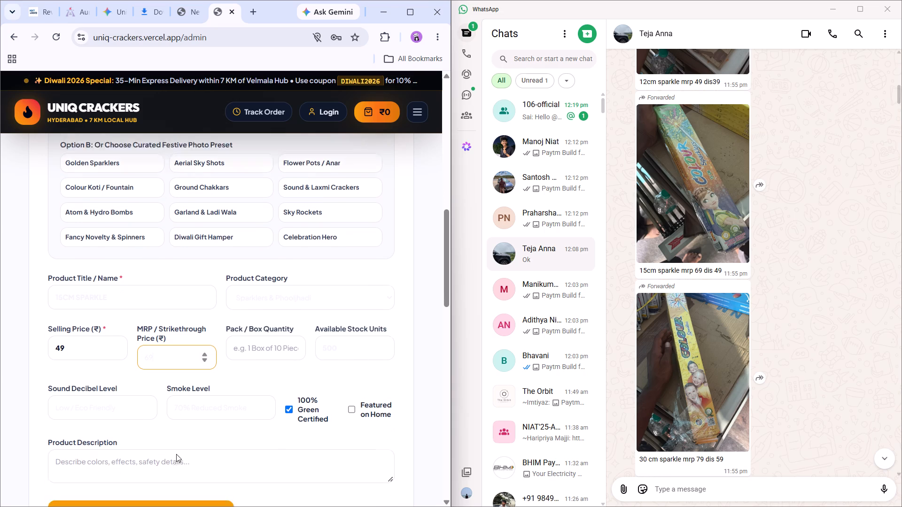
pyautogui.scroll(-1, 176, 454)
pyautogui.click(162, 412)
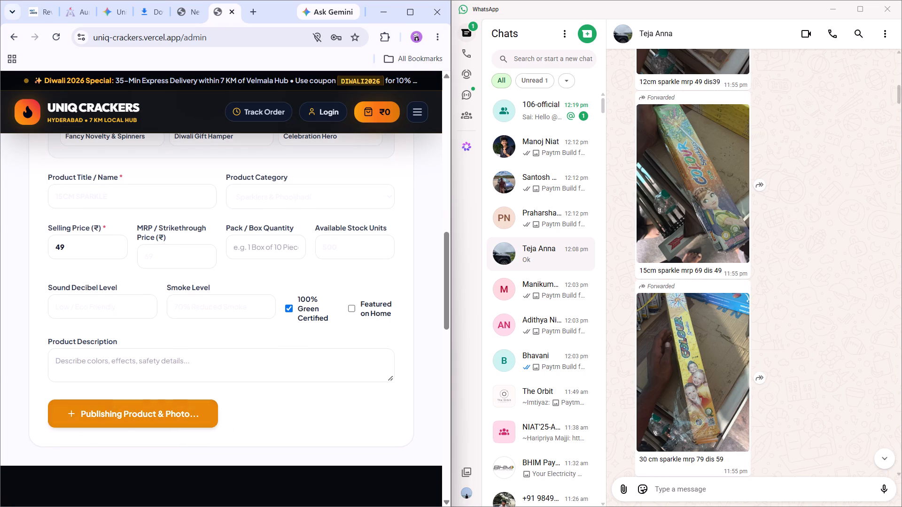
# Return to the Add Product & Photos form for a further product and start choosing its image file from the device.
pyautogui.scroll(2, 180, 345)
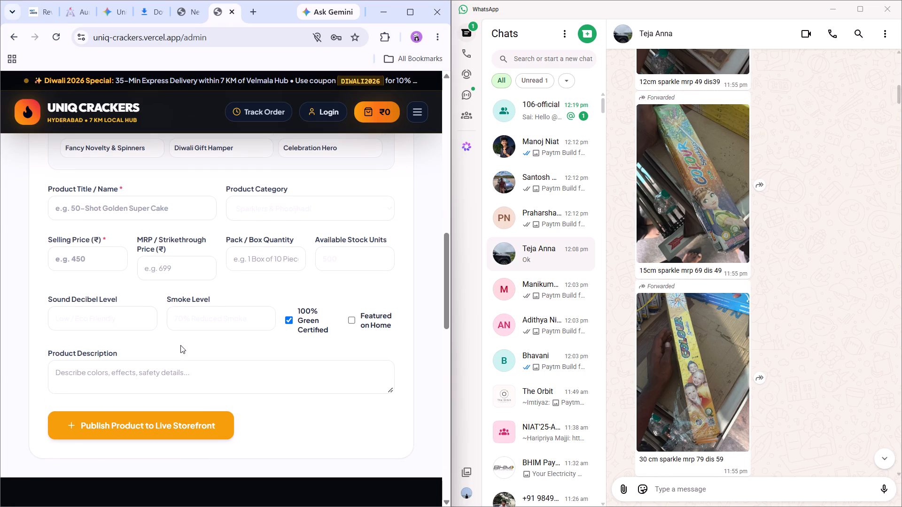
pyautogui.scroll(2, 182, 324)
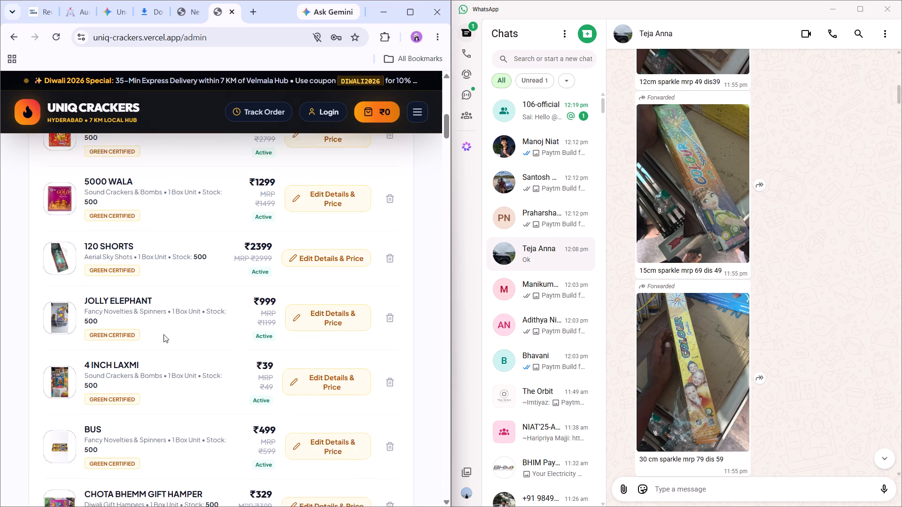
pyautogui.scroll(4, 163, 334)
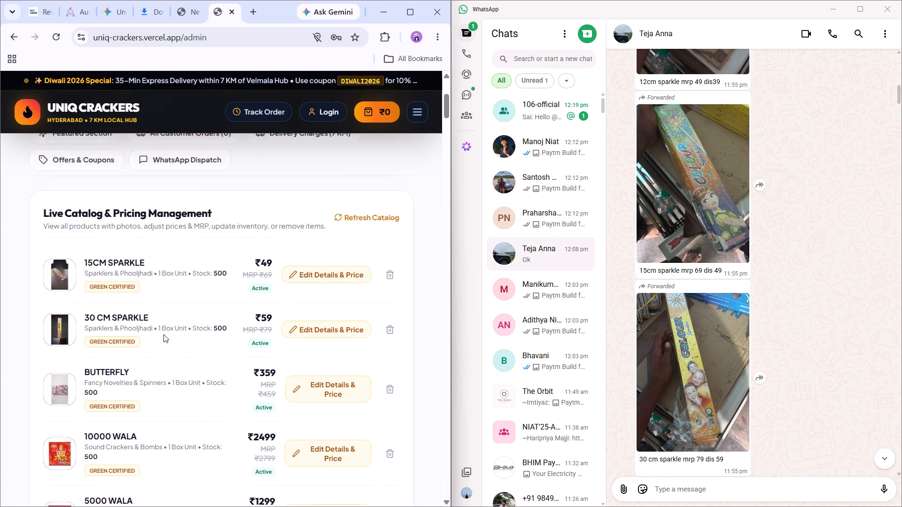
pyautogui.scroll(3, 163, 334)
pyautogui.click(169, 285)
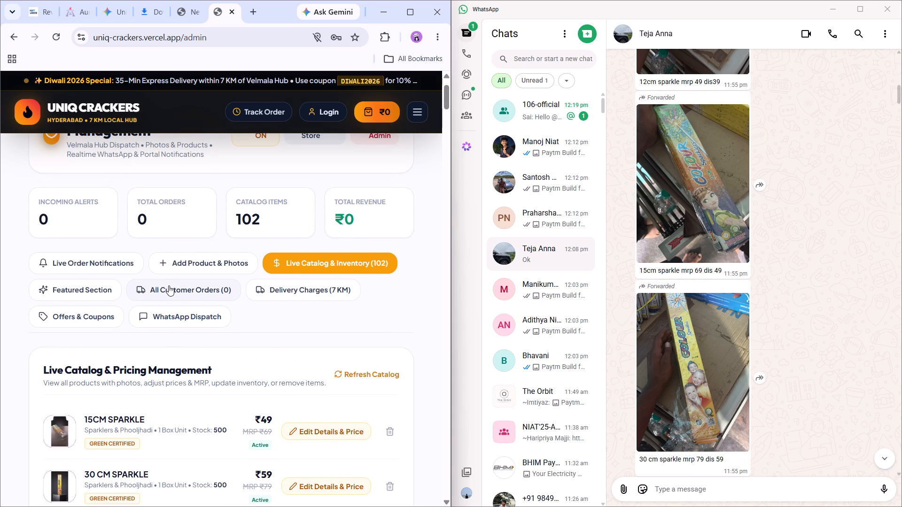
pyautogui.click(180, 269)
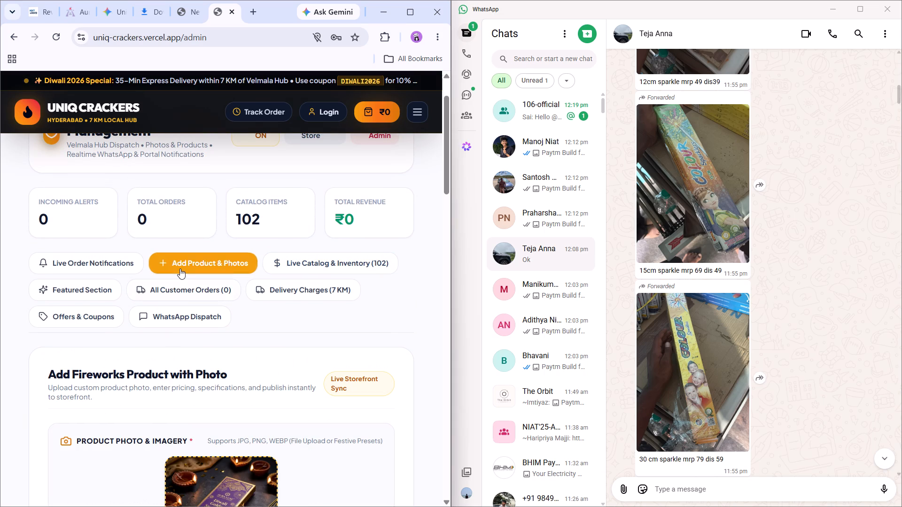
pyautogui.scroll(-3, 180, 269)
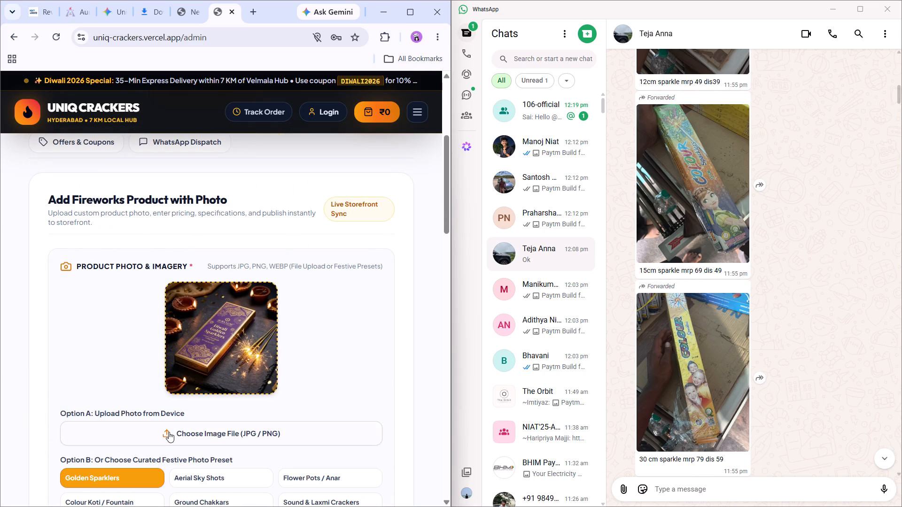
pyautogui.click(169, 435)
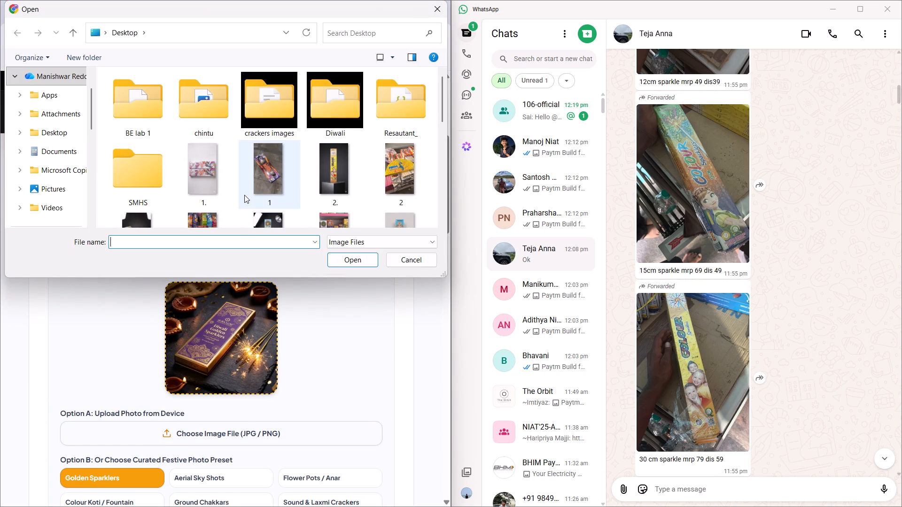
# Upload the image file named "4." from the Desktop as the product photo.
pyautogui.click(208, 220)
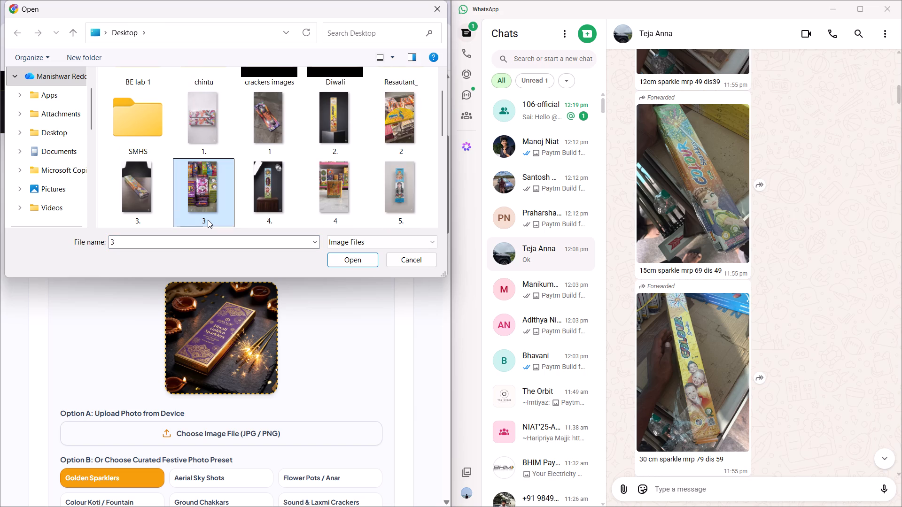
pyautogui.click(261, 204)
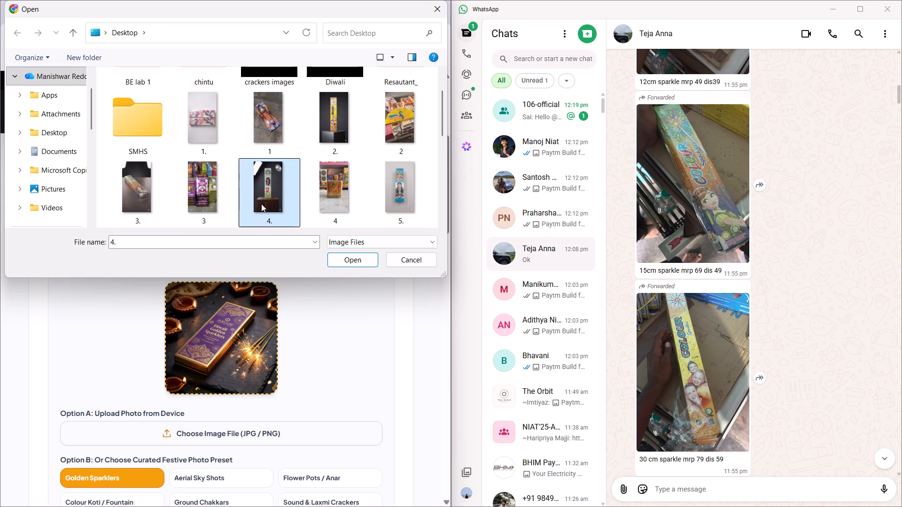
pyautogui.click(335, 260)
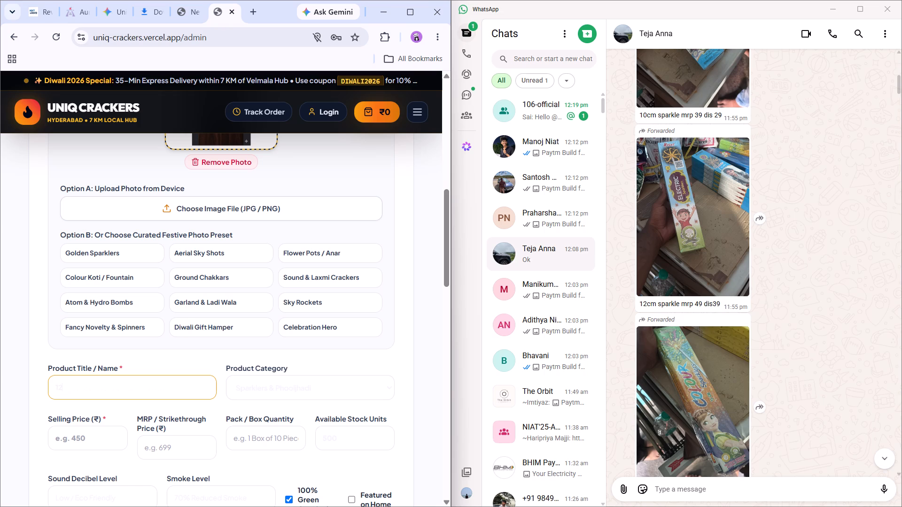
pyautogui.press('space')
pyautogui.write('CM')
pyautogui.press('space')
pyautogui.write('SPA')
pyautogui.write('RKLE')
pyautogui.scroll(-3, 124, 388)
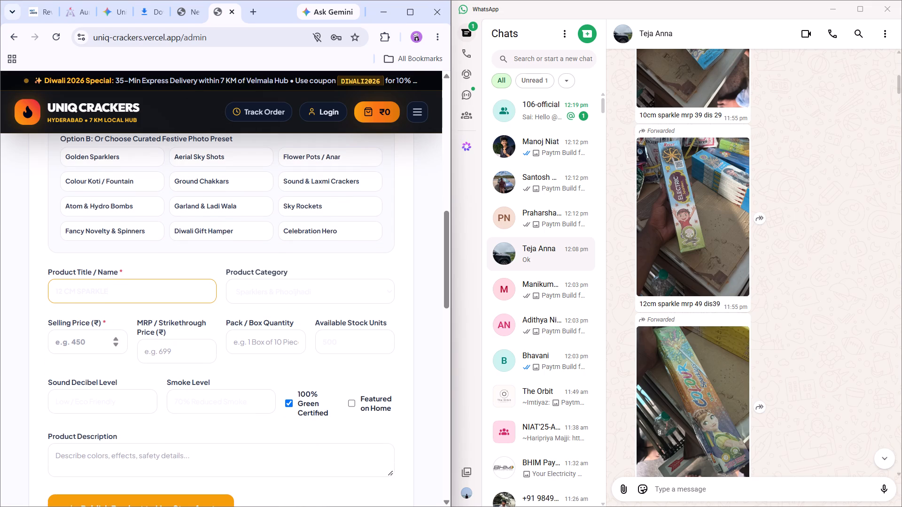
# Price the 12 CM SPARKLE product at ₹39 selling price and ₹49 MRP, and publish it to the live storefront.
pyautogui.click(88, 338)
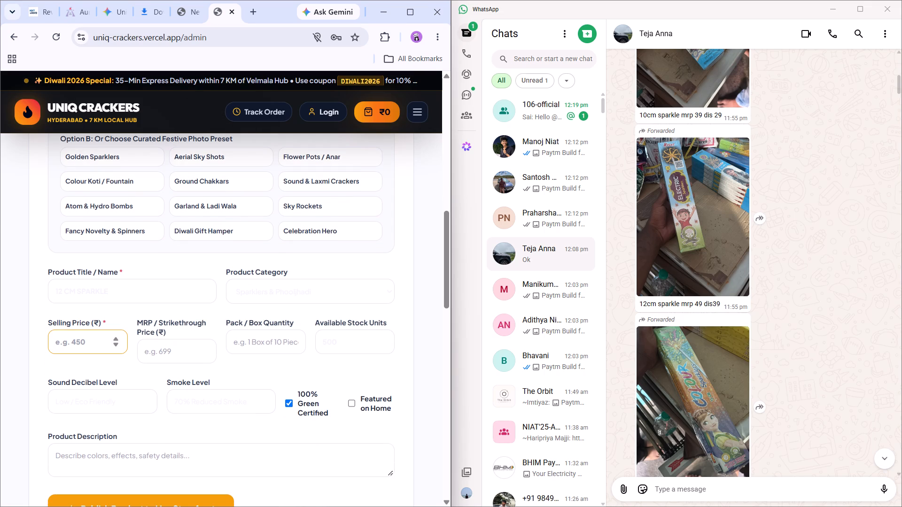
pyautogui.write('39')
pyautogui.click(163, 349)
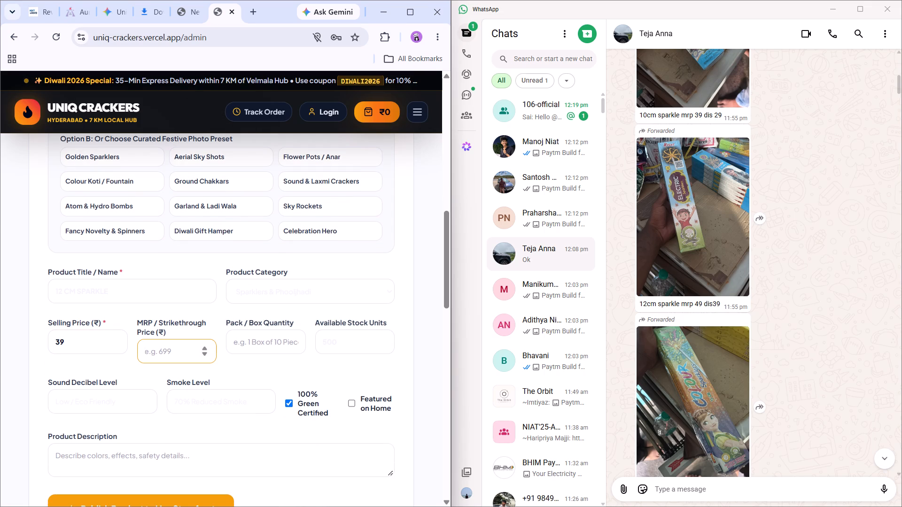
pyautogui.write('49')
pyautogui.scroll(-1, 181, 411)
pyautogui.click(169, 436)
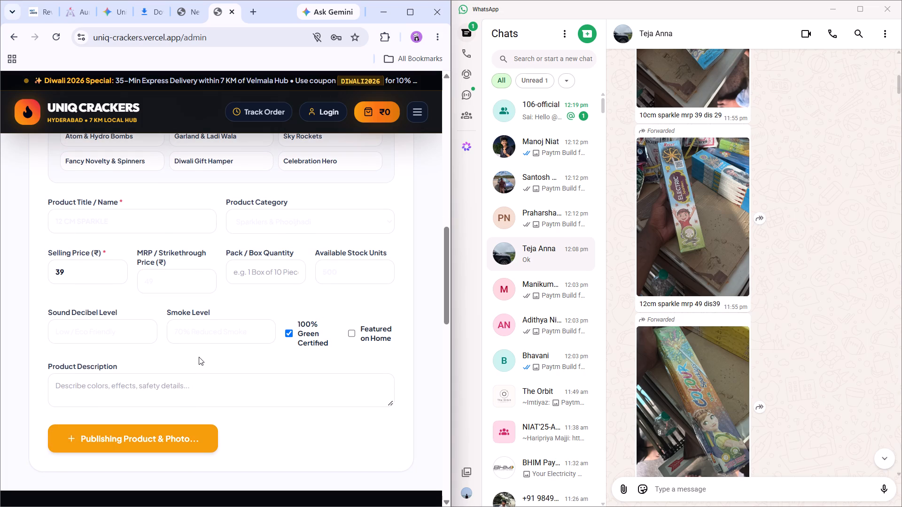
# Choose the image file named "5." from the Desktop folder as the next product's photo.
pyautogui.scroll(5, 197, 357)
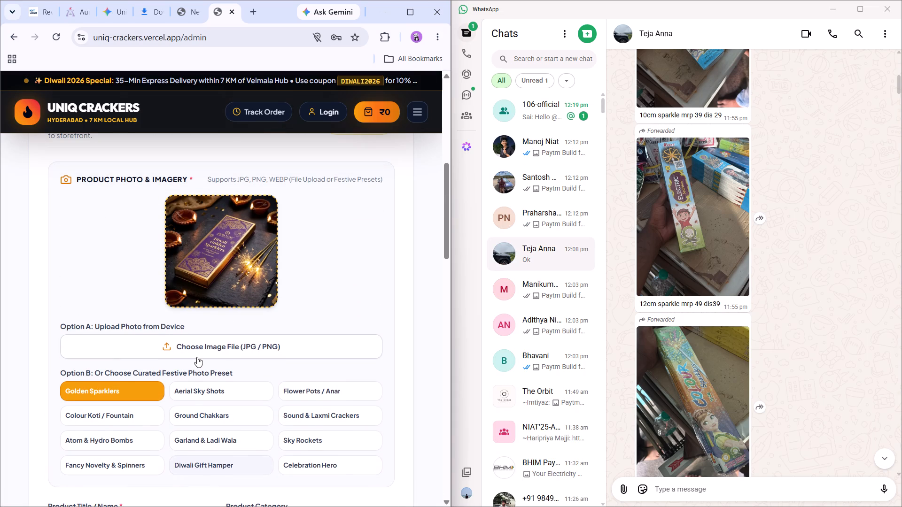
pyautogui.click(223, 343)
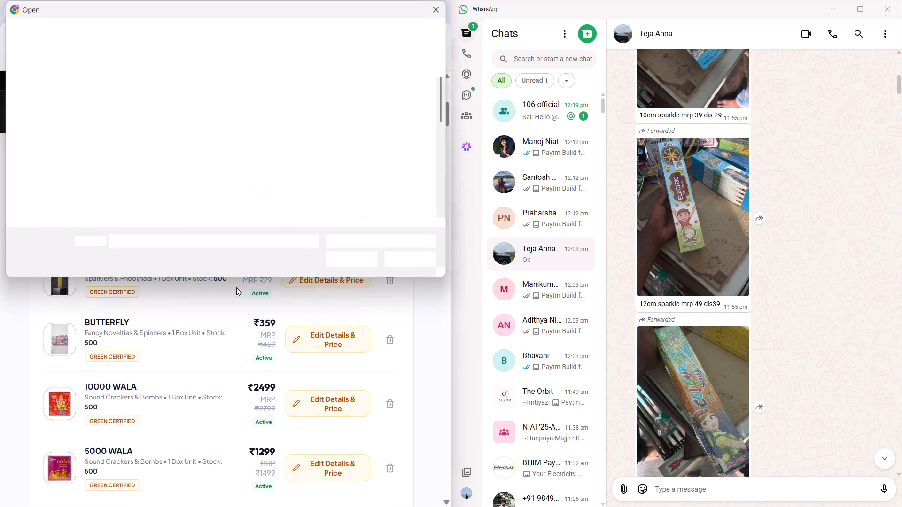
pyautogui.scroll(-1, 275, 174)
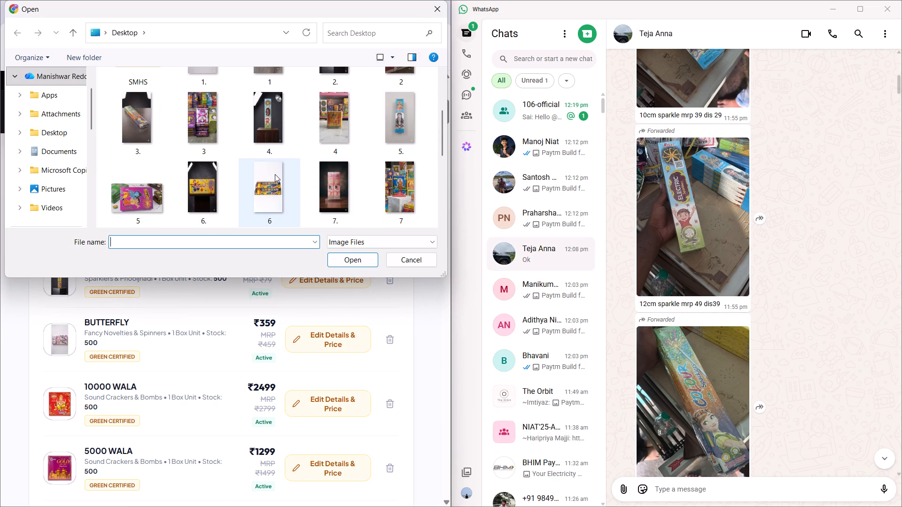
pyautogui.click(406, 141)
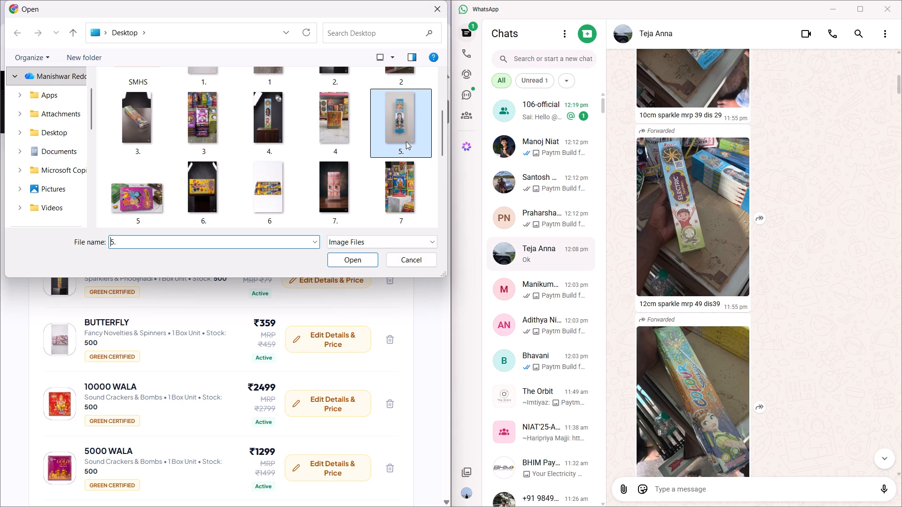
pyautogui.click(355, 258)
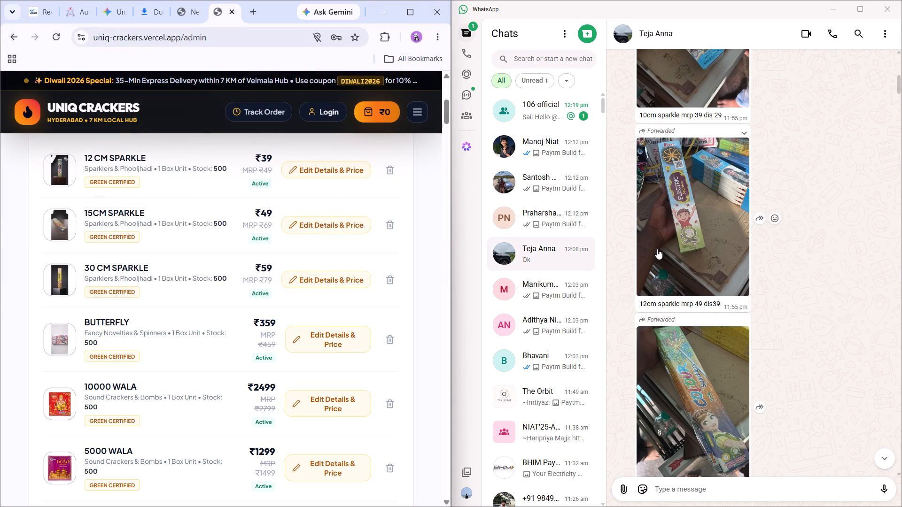
# Open a new Add Product & Photos form and choose the Desktop image file named "5." as the product photo.
pyautogui.scroll(1, 657, 249)
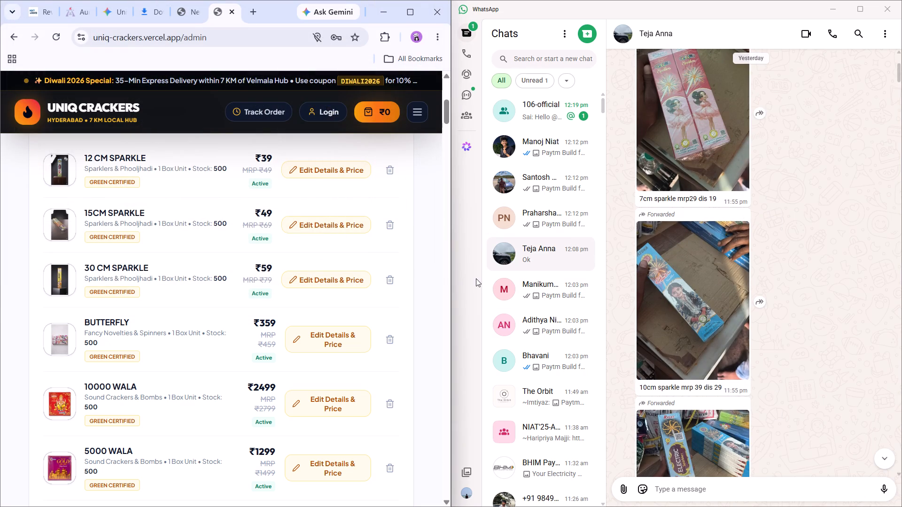
pyautogui.scroll(5, 270, 284)
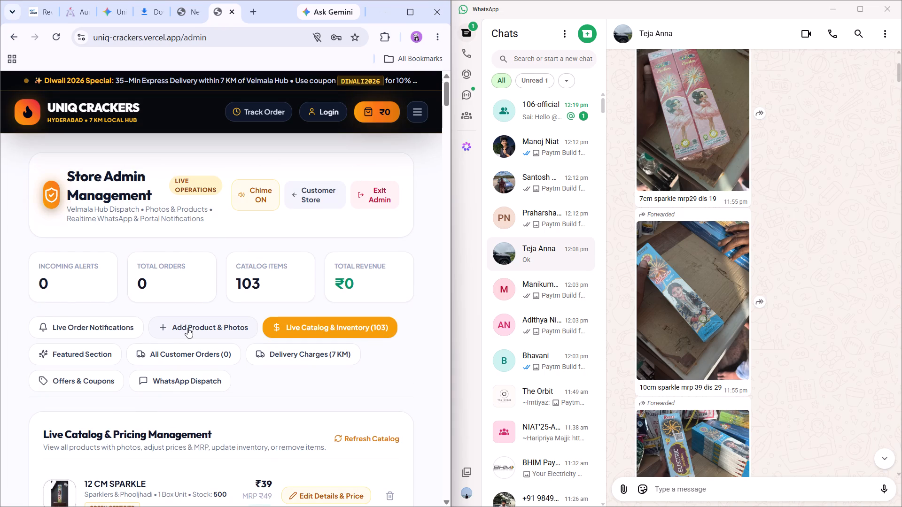
pyautogui.click(187, 328)
pyautogui.scroll(-2, 187, 328)
pyautogui.scroll(-2, 210, 376)
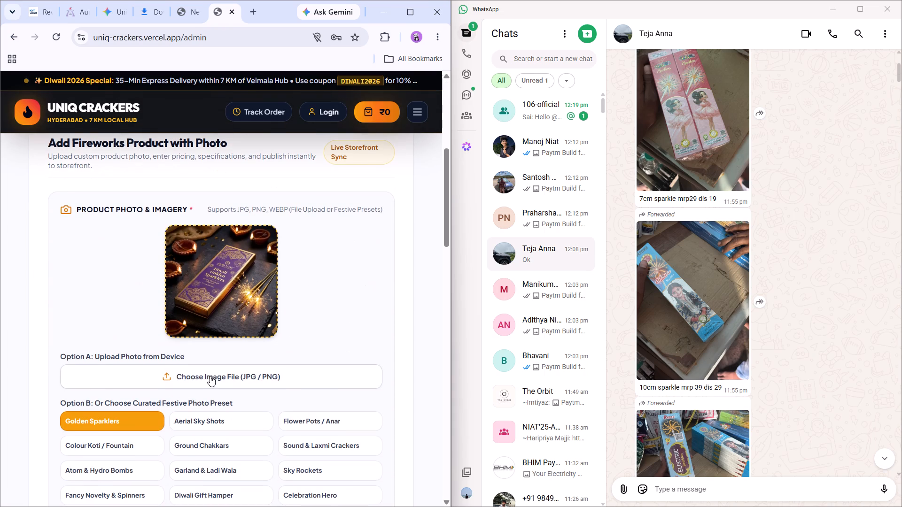
pyautogui.click(208, 377)
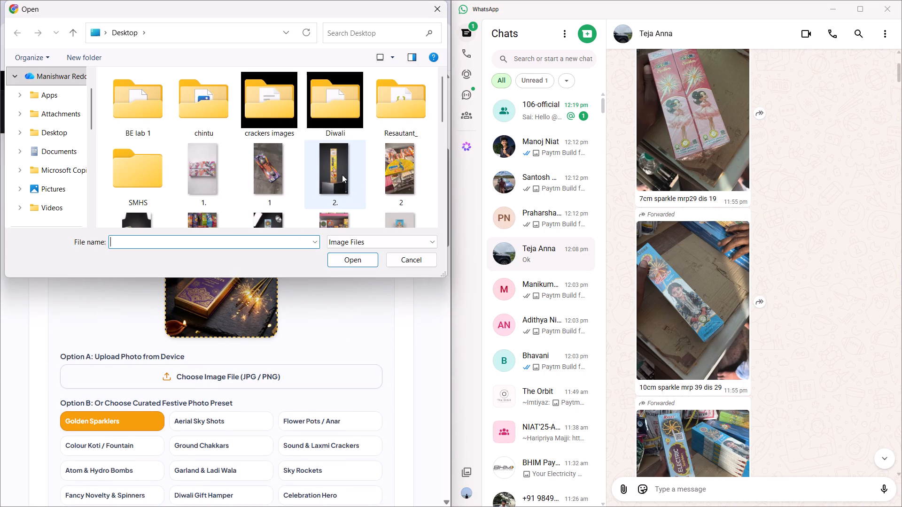
pyautogui.click(396, 217)
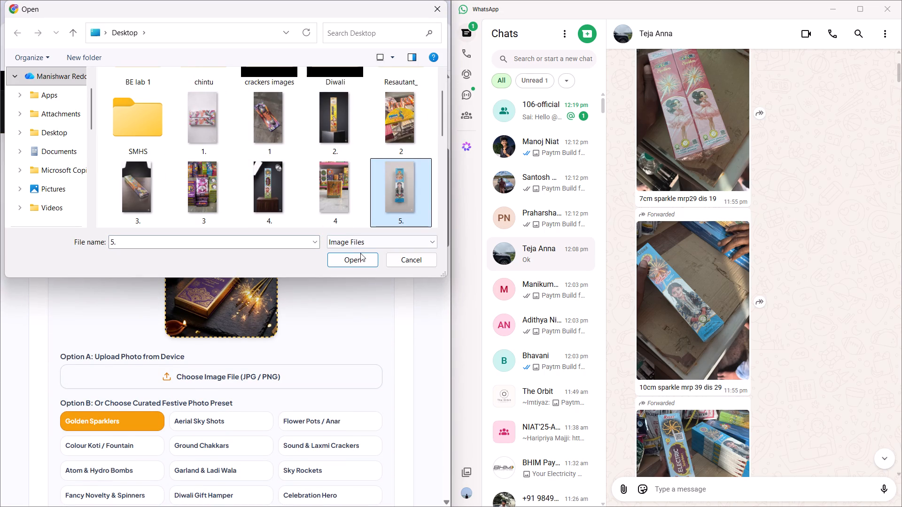
pyautogui.click(358, 258)
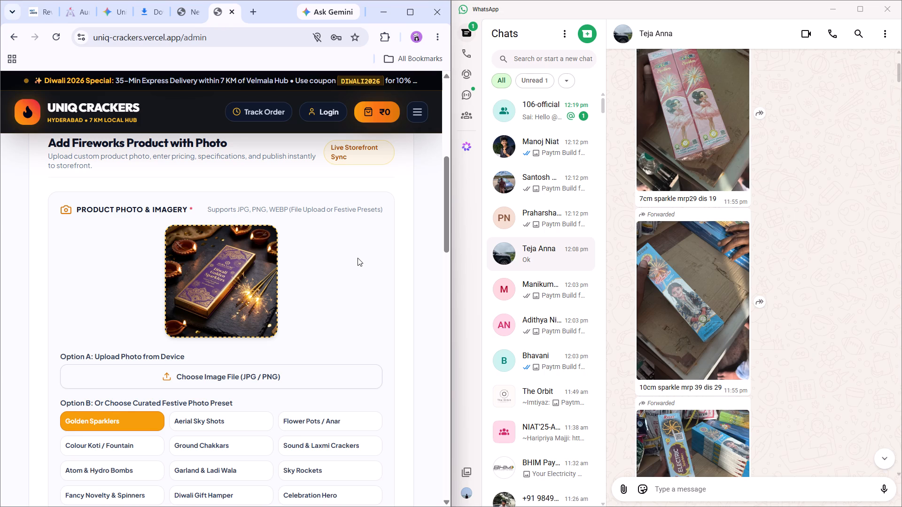
# Enter 10 CM SPARKLE as the product title.
pyautogui.scroll(-2, 291, 332)
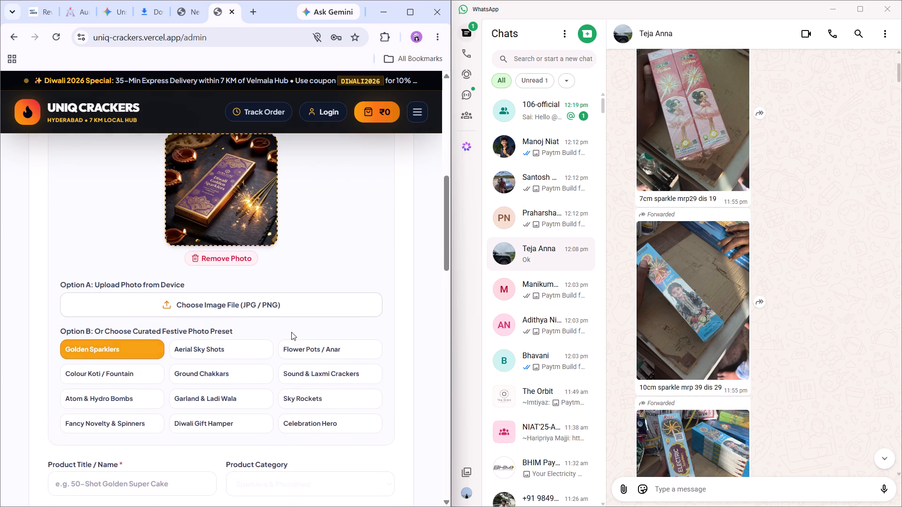
pyautogui.scroll(-2, 291, 332)
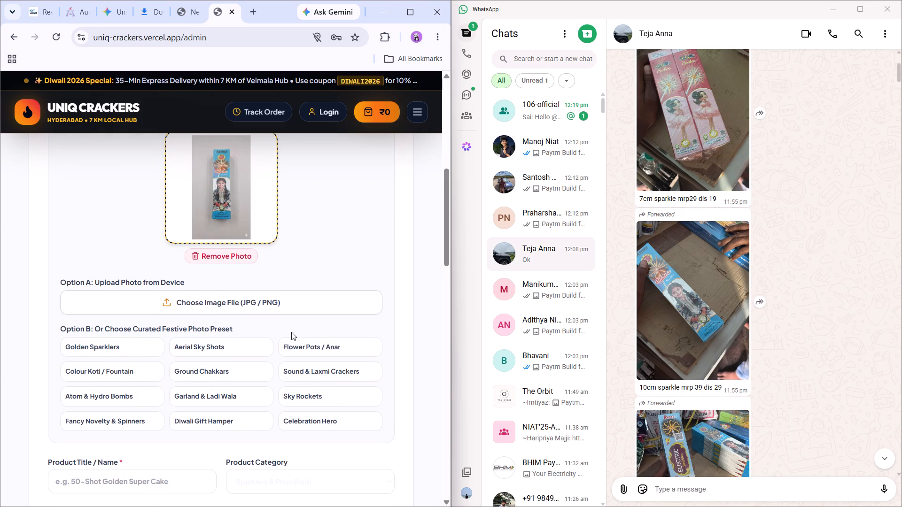
pyautogui.scroll(-3, 291, 332)
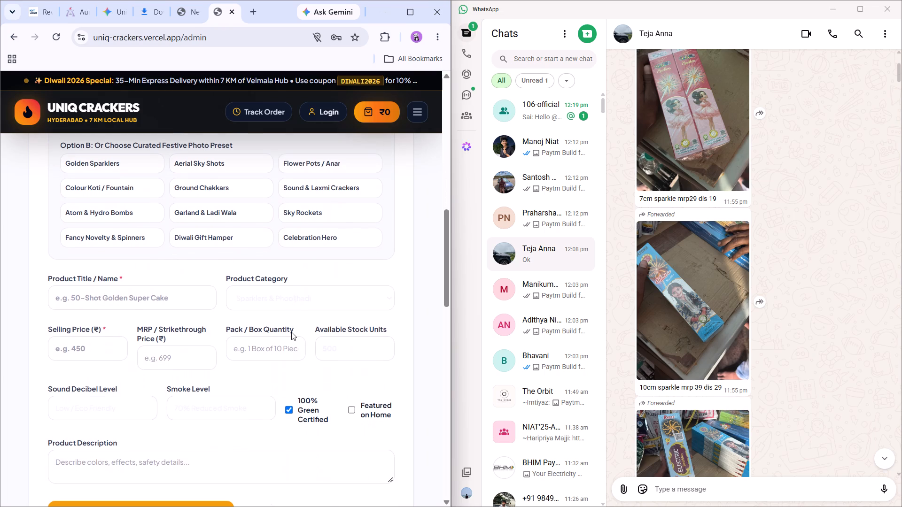
pyautogui.click(150, 297)
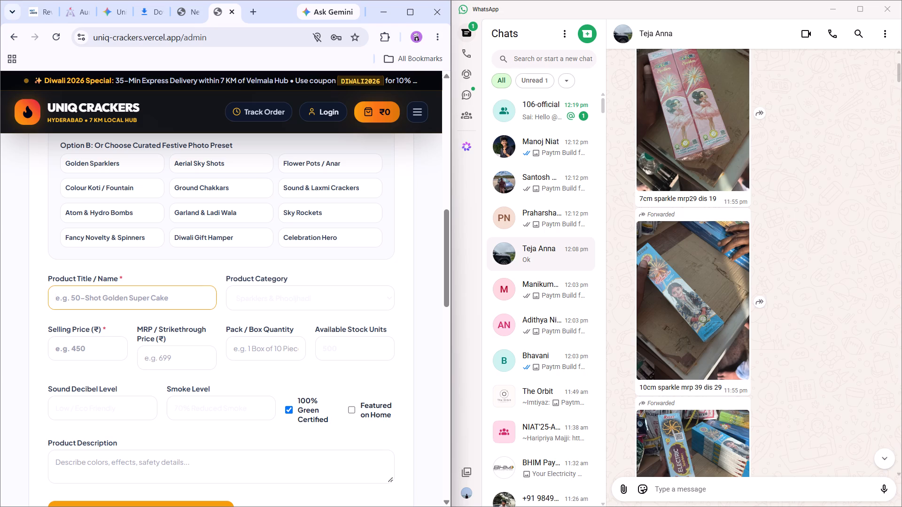
pyautogui.write('10 CM SPA')
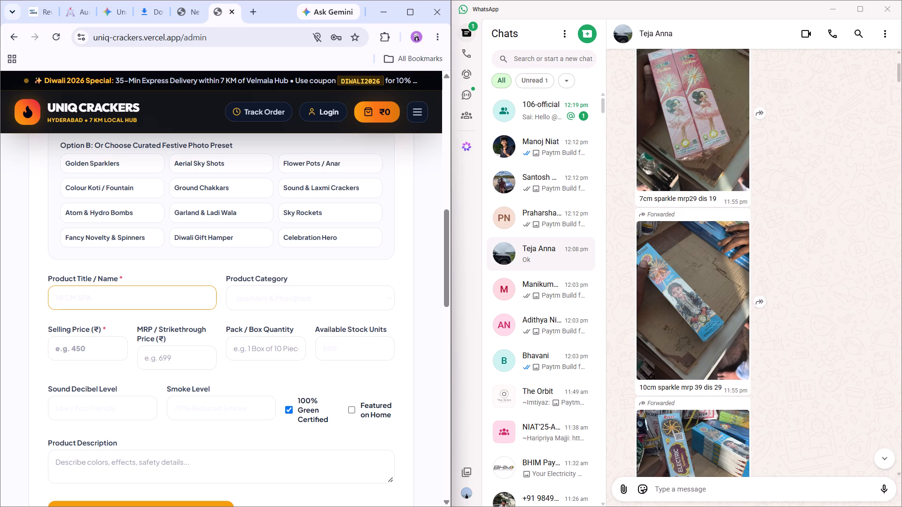
pyautogui.write('RKLE')
# Price the 10 CM SPARKLE product at ₹29 selling price and ₹39 MRP, and publish it to the live storefront.
pyautogui.click(96, 348)
pyautogui.write('29')
pyautogui.click(151, 356)
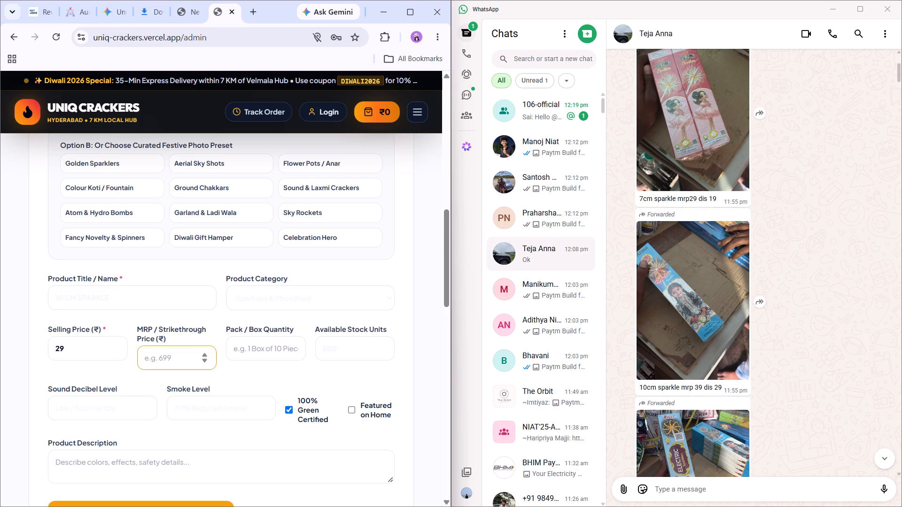
pyautogui.write('39')
pyautogui.scroll(-1, 163, 410)
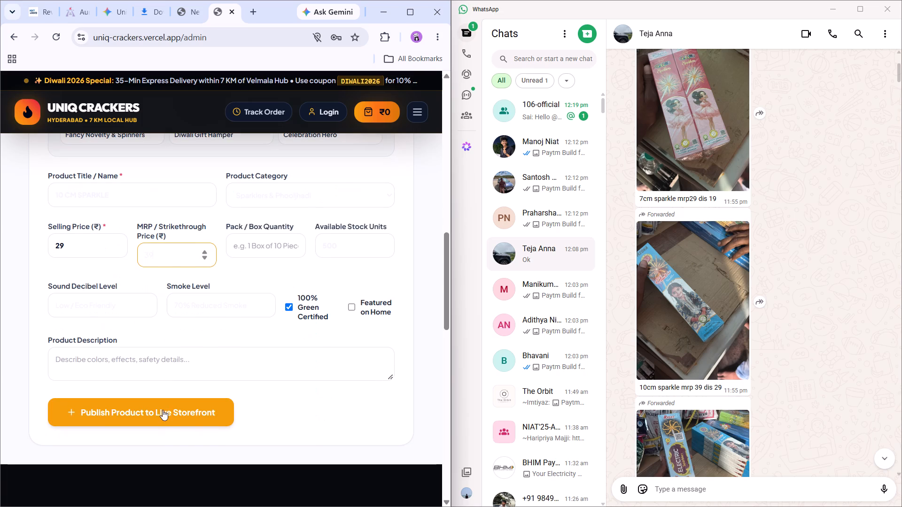
pyautogui.click(161, 413)
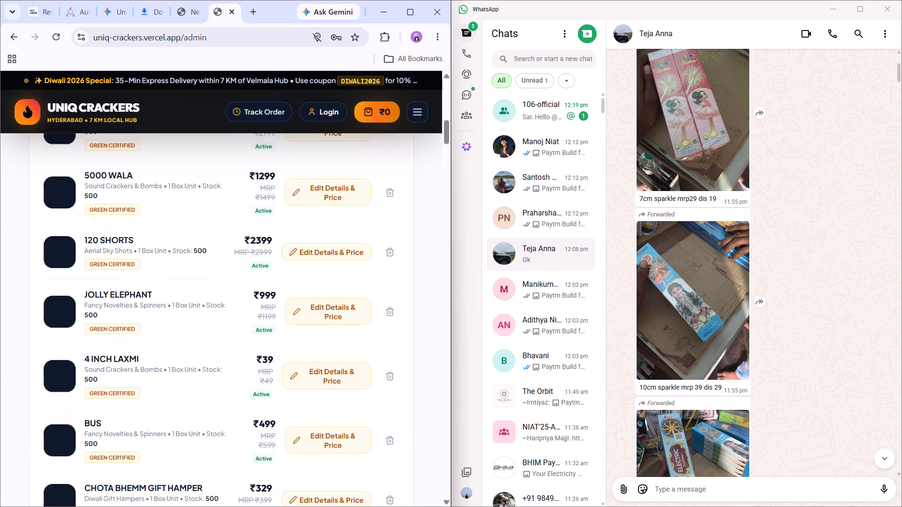
# Open another Add Product & Photos form and choose the Desktop image file named "6." as the product photo.
pyautogui.scroll(6, 158, 306)
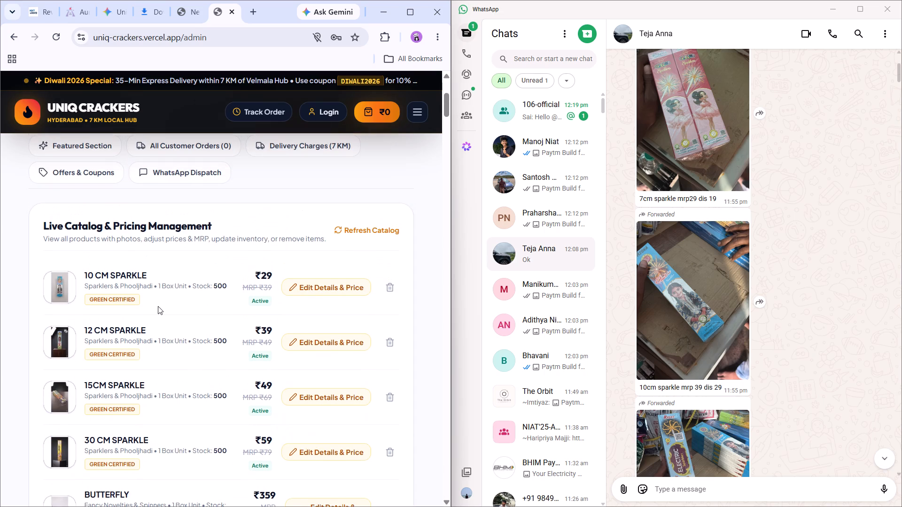
pyautogui.scroll(1, 158, 306)
pyautogui.click(205, 174)
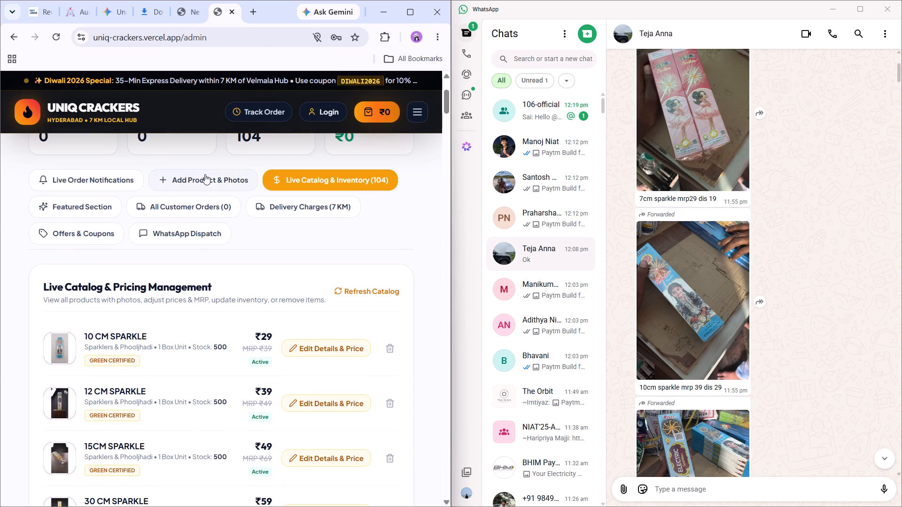
pyautogui.scroll(-3, 176, 300)
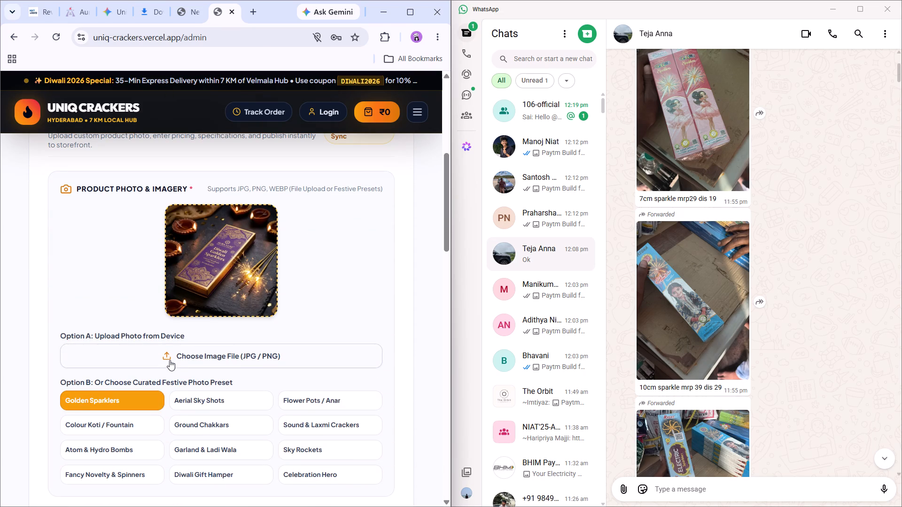
pyautogui.click(170, 360)
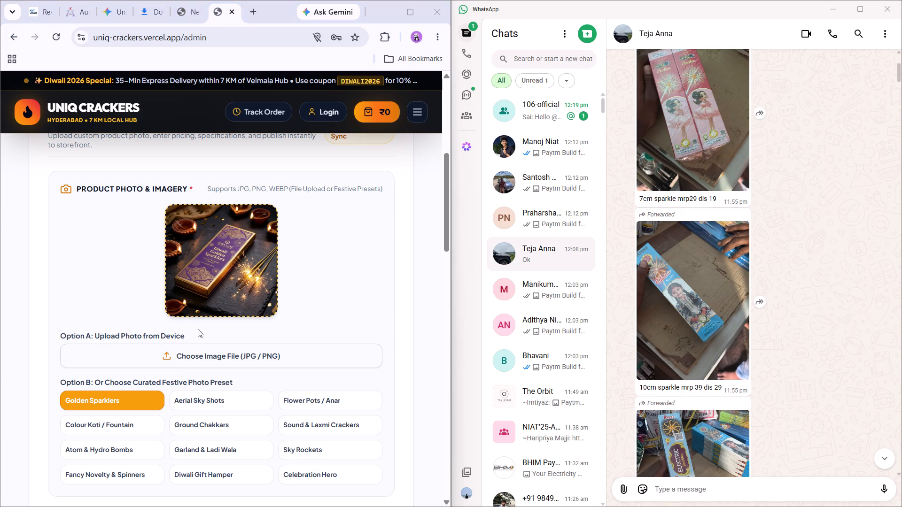
pyautogui.scroll(-1, 273, 190)
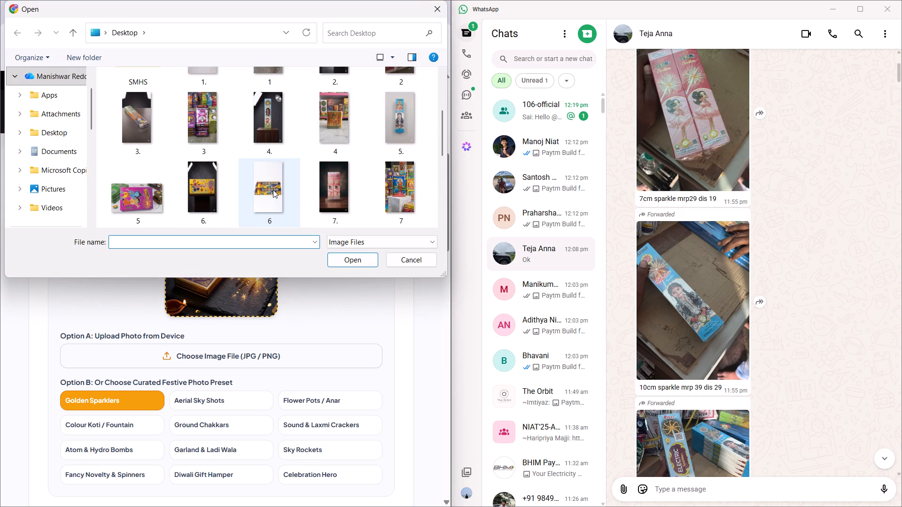
pyautogui.click(206, 210)
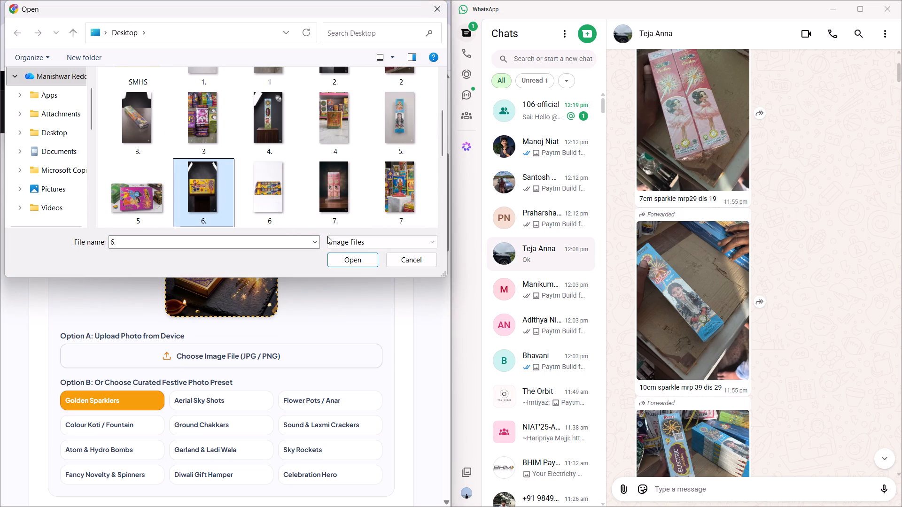
pyautogui.click(344, 262)
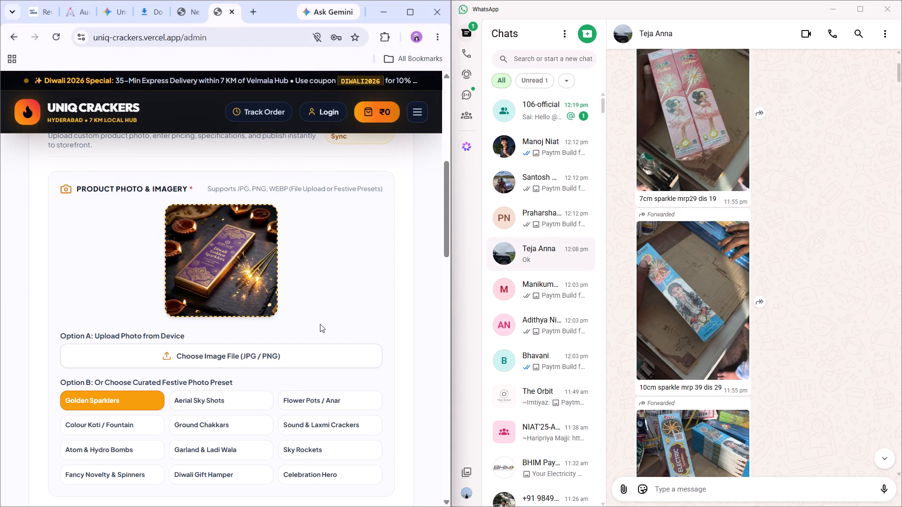
# Find the WhatsApp price message matching the photo, title the product MINI SIREN and set its category to Fancy Novelties & Spinners.
pyautogui.scroll(1, 655, 278)
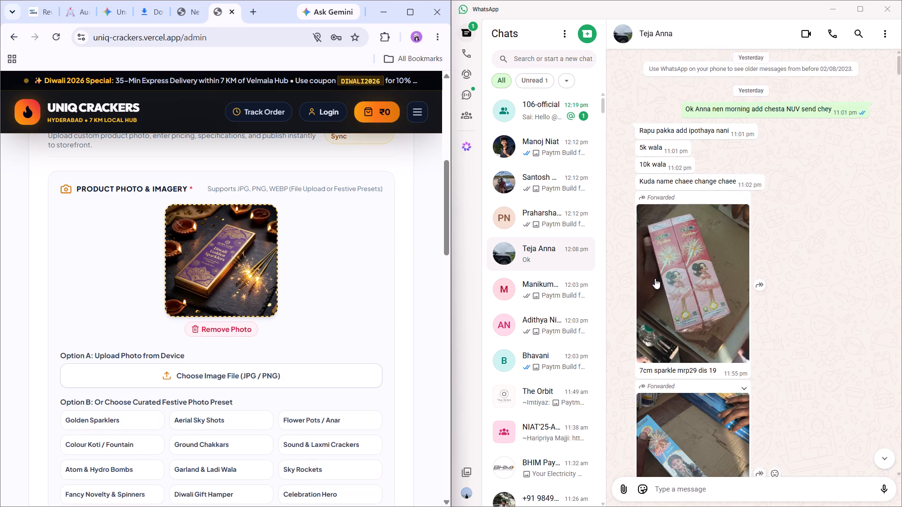
pyautogui.scroll(-2, 655, 278)
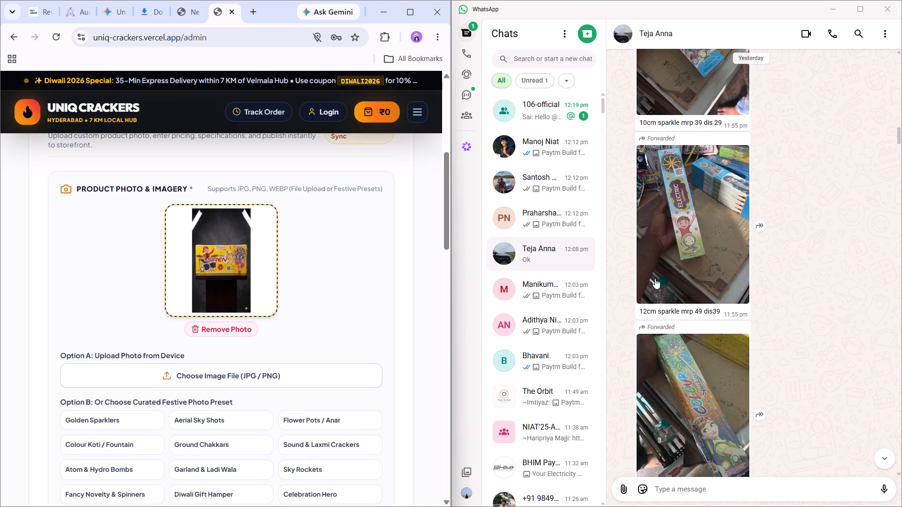
pyautogui.scroll(-3, 655, 278)
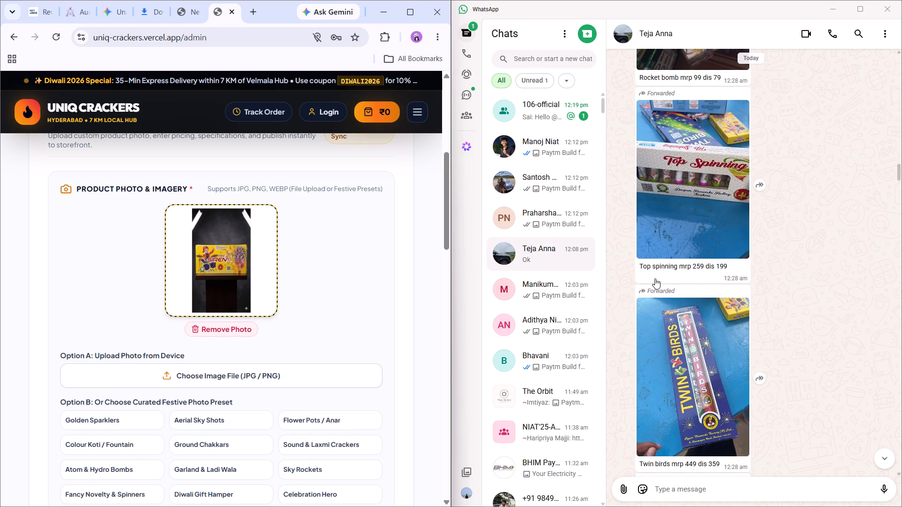
pyautogui.scroll(-1, 655, 278)
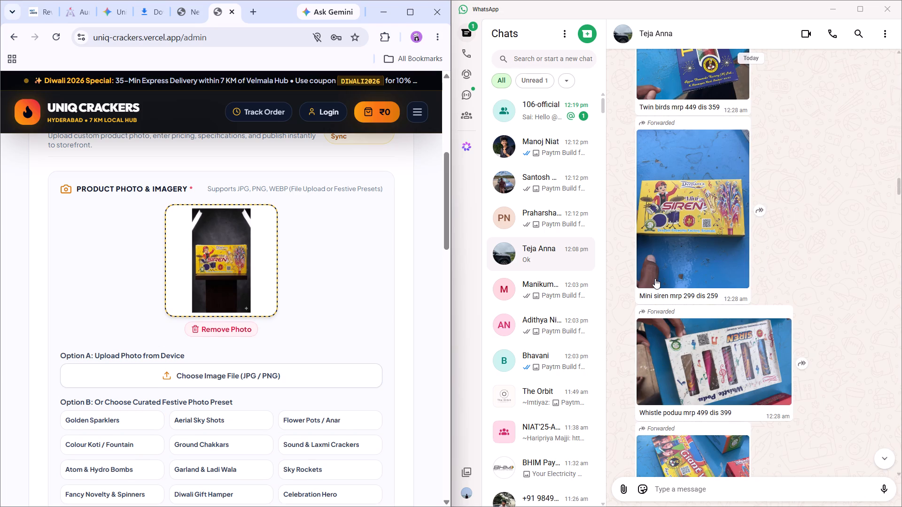
pyautogui.scroll(-5, 333, 390)
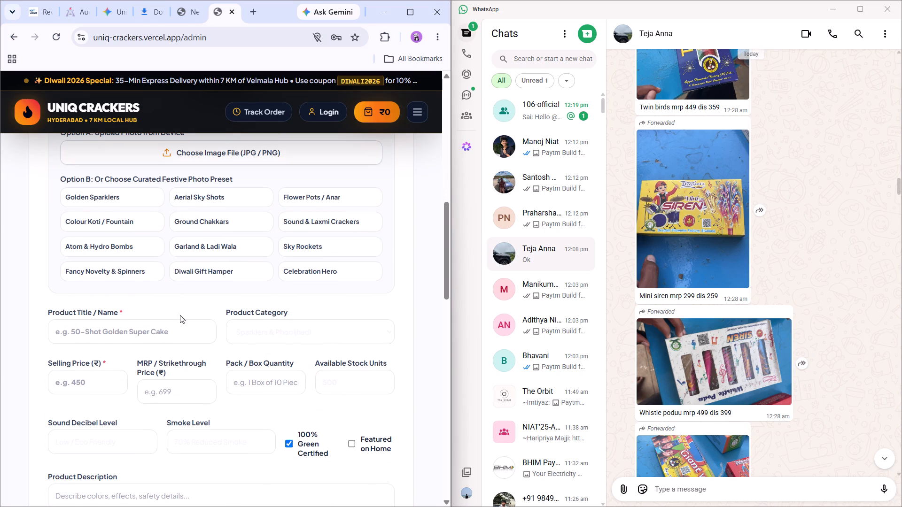
pyautogui.click(178, 326)
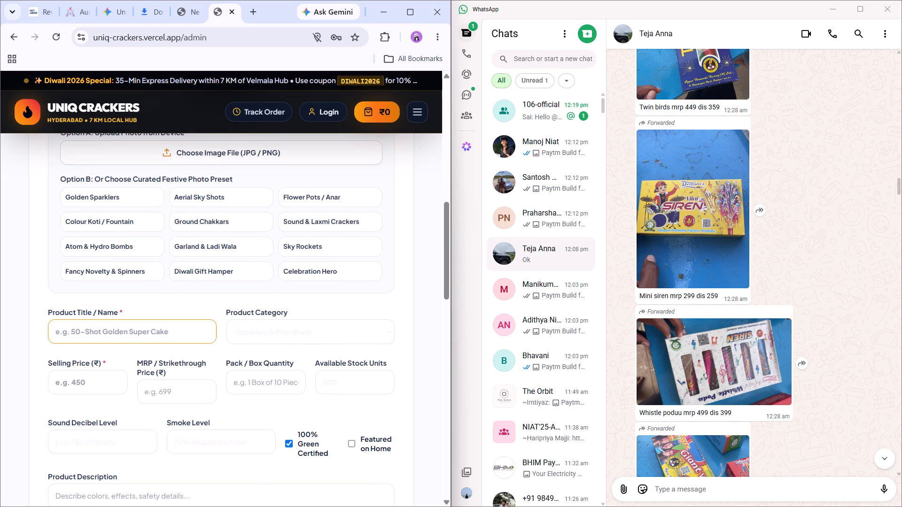
pyautogui.write('MINI')
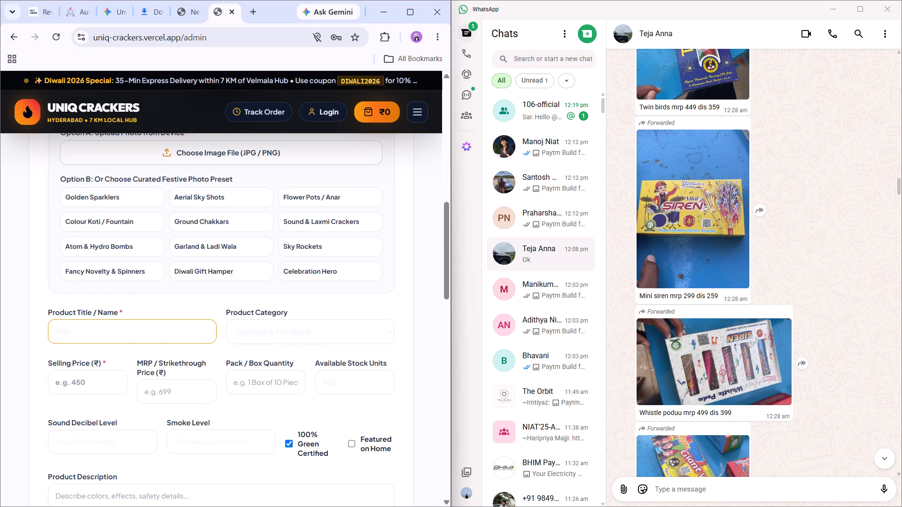
pyautogui.press('space')
pyautogui.write('SIREN')
pyautogui.scroll(-1, 195, 342)
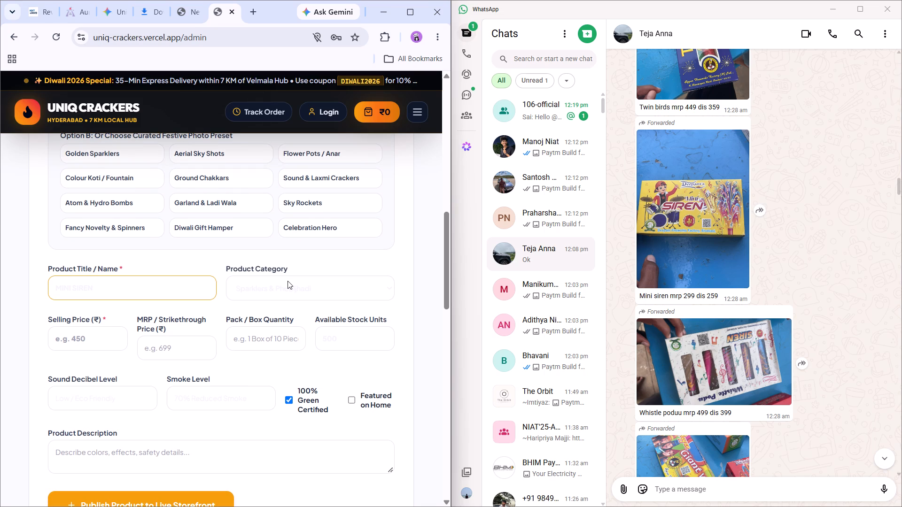
pyautogui.click(307, 283)
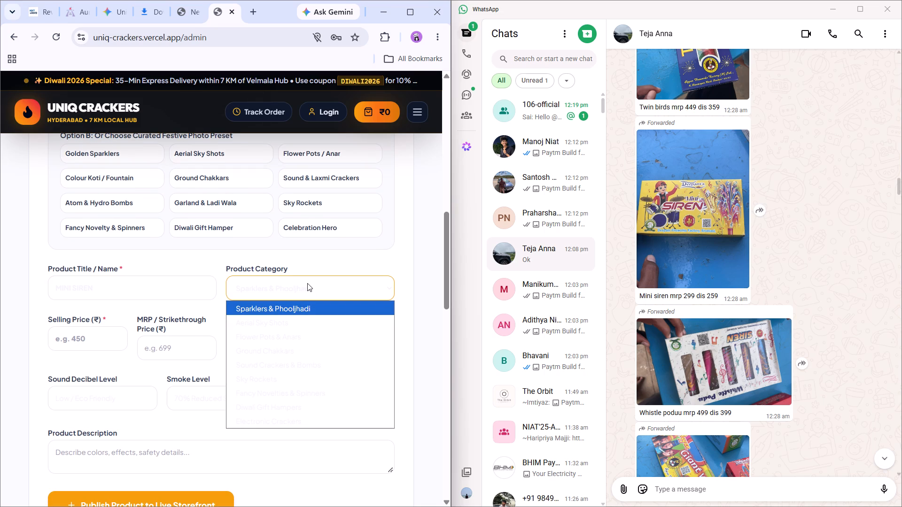
pyautogui.click(280, 391)
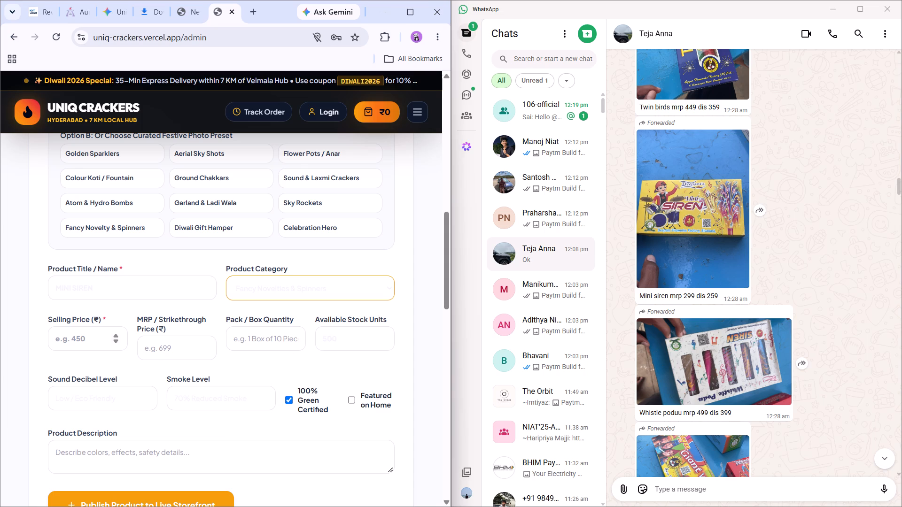
# Set the MINI SIREN product's selling price to ₹259 and its MRP to ₹299.
pyautogui.click(101, 347)
pyautogui.write('259')
pyautogui.click(178, 351)
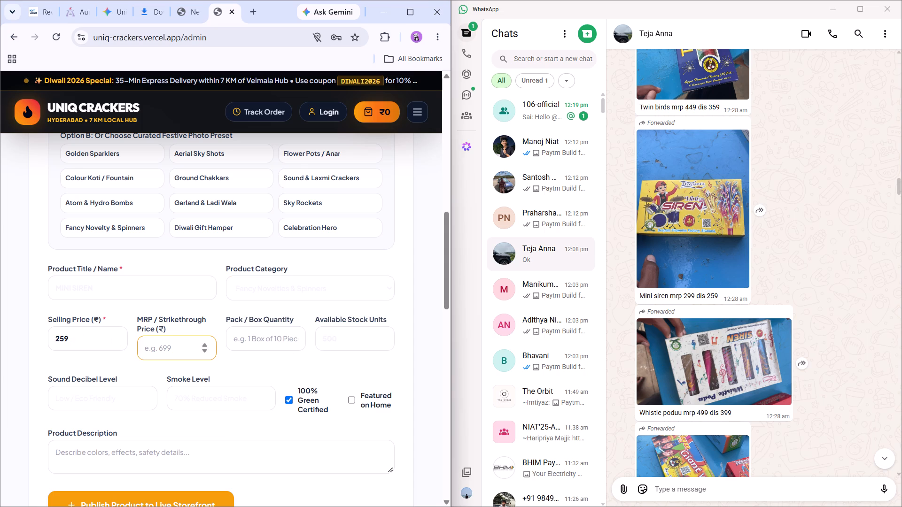
pyautogui.write('299')
# Publish the MINI SIREN product to the live storefront.
pyautogui.scroll(-1, 272, 373)
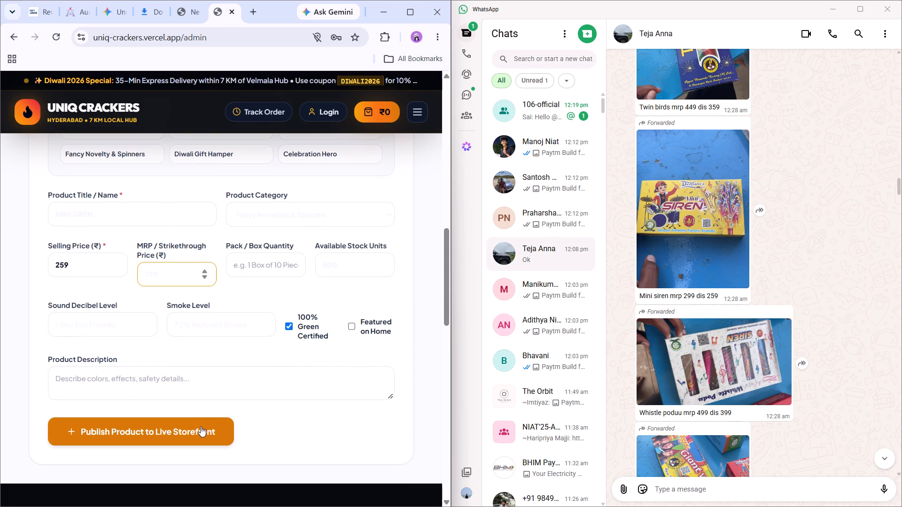
pyautogui.click(201, 427)
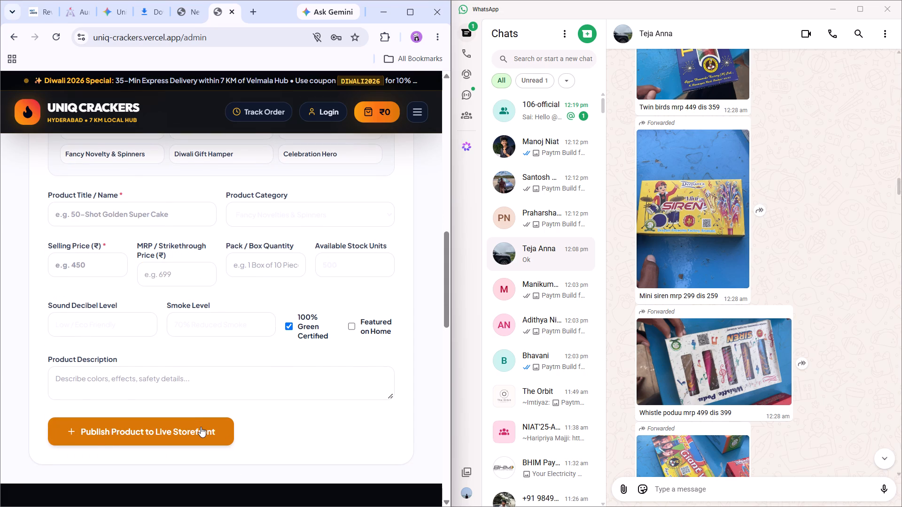
# Open another Add Product & Photos form and choose the Desktop image file named "7." as the product photo.
pyautogui.scroll(2, 225, 340)
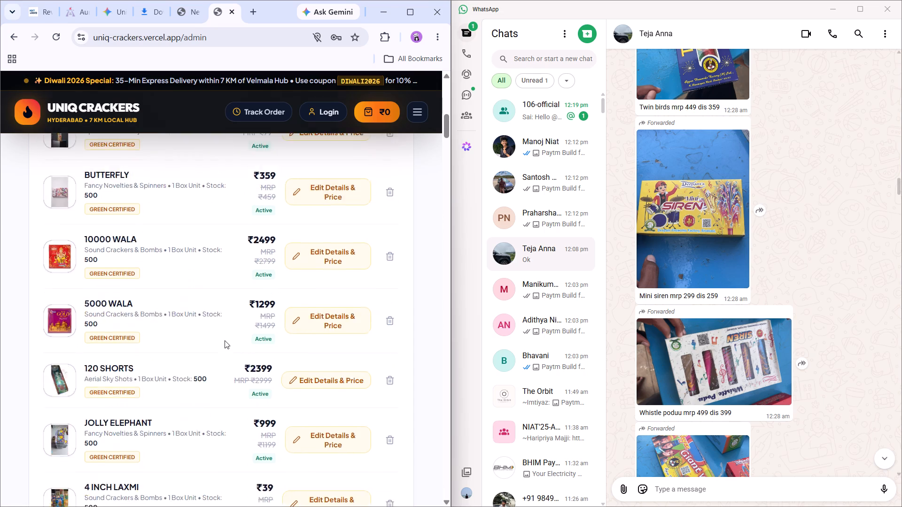
pyautogui.scroll(6, 225, 340)
pyautogui.scroll(-1, 225, 340)
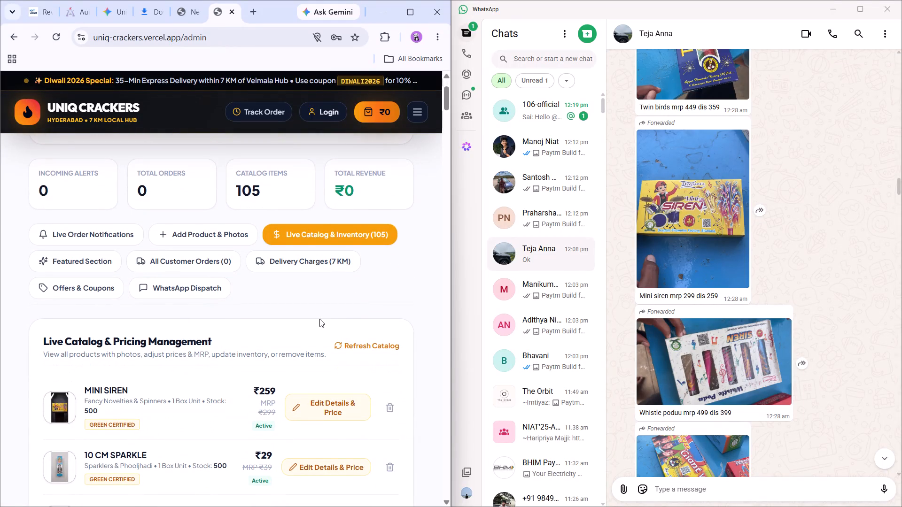
pyautogui.scroll(1, 228, 308)
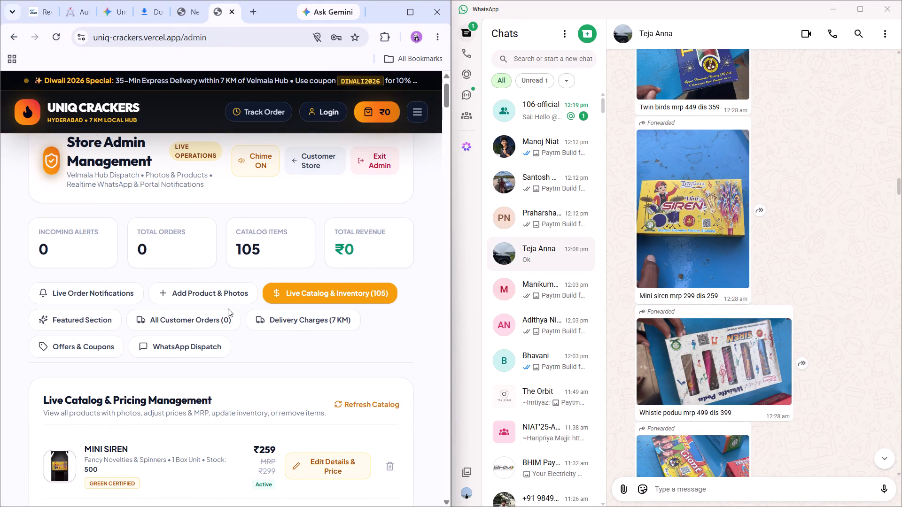
pyautogui.click(200, 300)
pyautogui.scroll(-2, 180, 416)
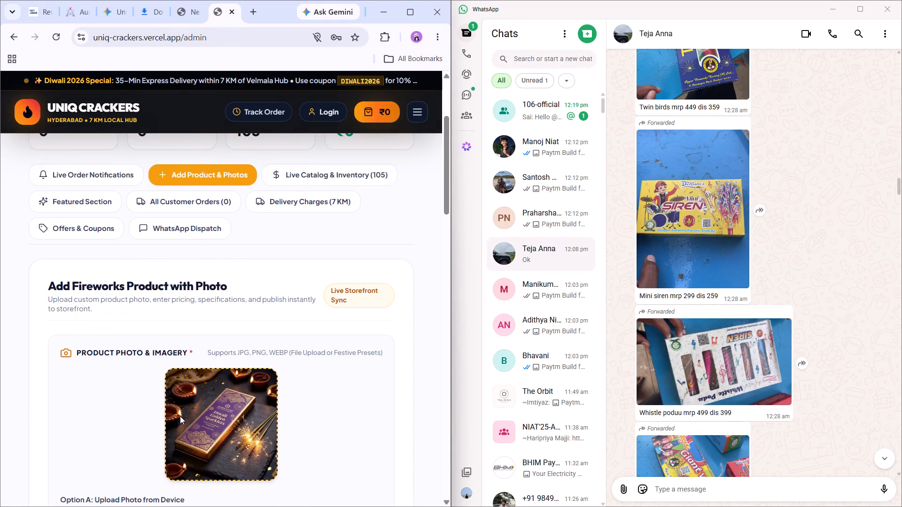
pyautogui.scroll(-3, 180, 416)
pyautogui.click(165, 359)
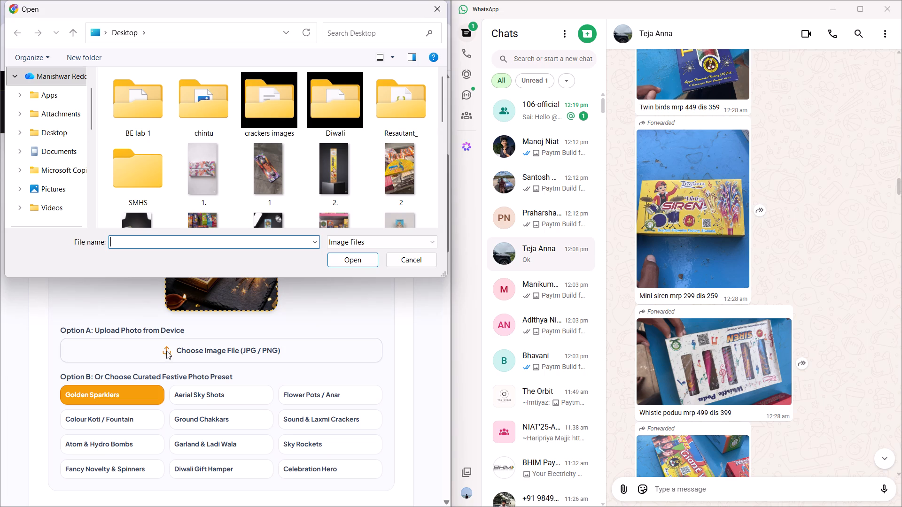
pyautogui.scroll(-1, 230, 196)
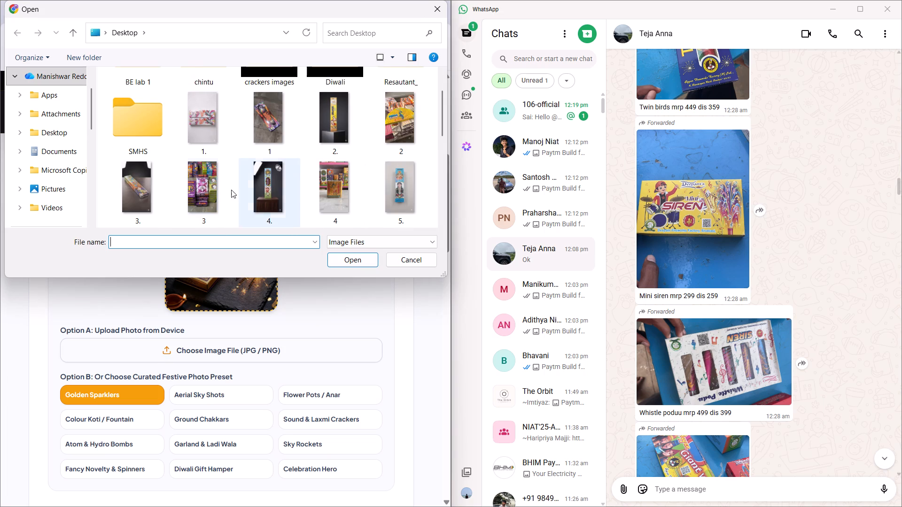
pyautogui.scroll(-1, 221, 203)
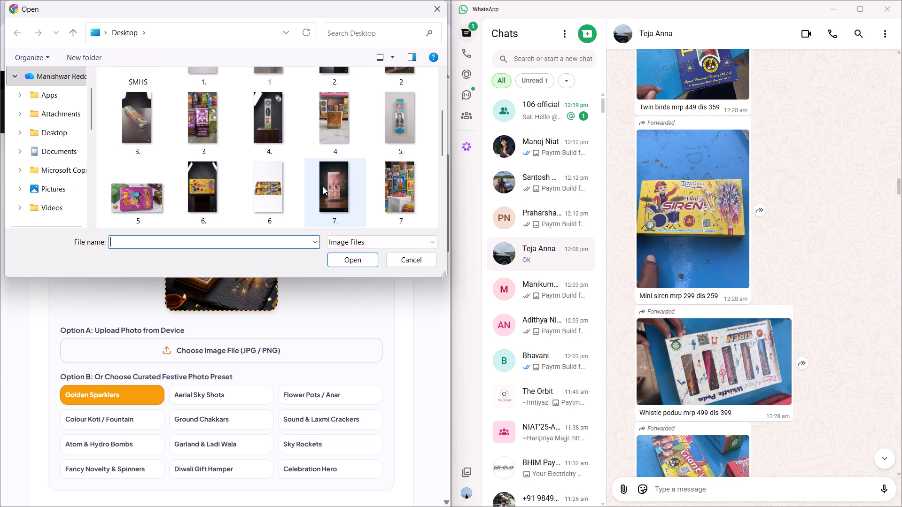
pyautogui.click(329, 188)
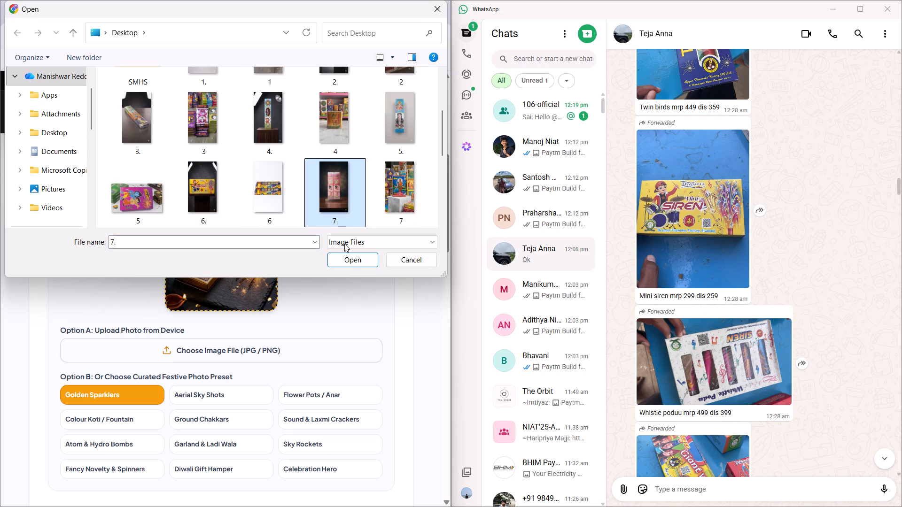
pyautogui.click(350, 259)
# Find the WhatsApp price message matching the photo, title the product 7CM SPARKLE and set its category to Sparklers & Phooljhadi.
pyautogui.scroll(5, 650, 237)
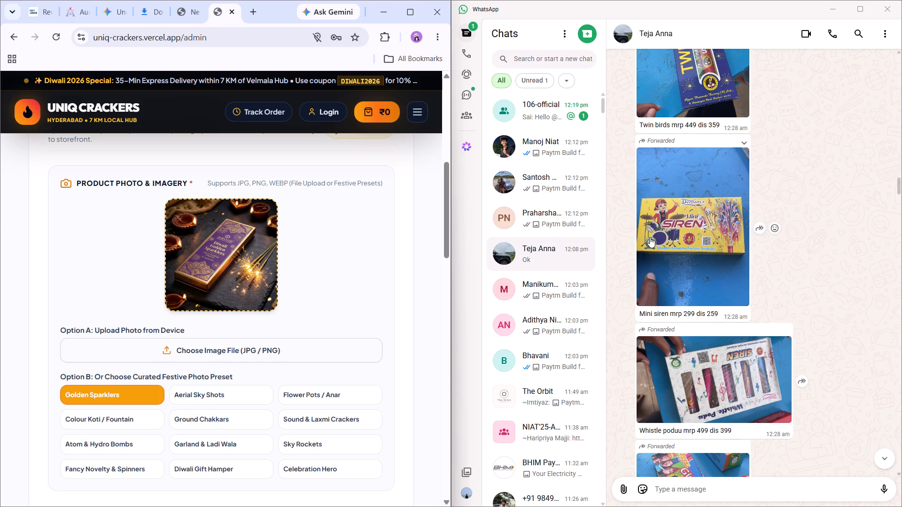
pyautogui.scroll(1, 650, 237)
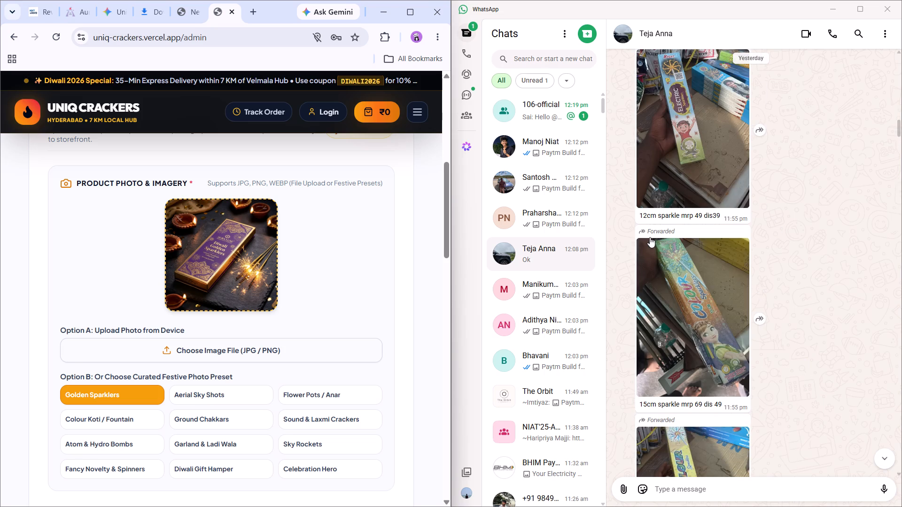
pyautogui.scroll(2, 650, 237)
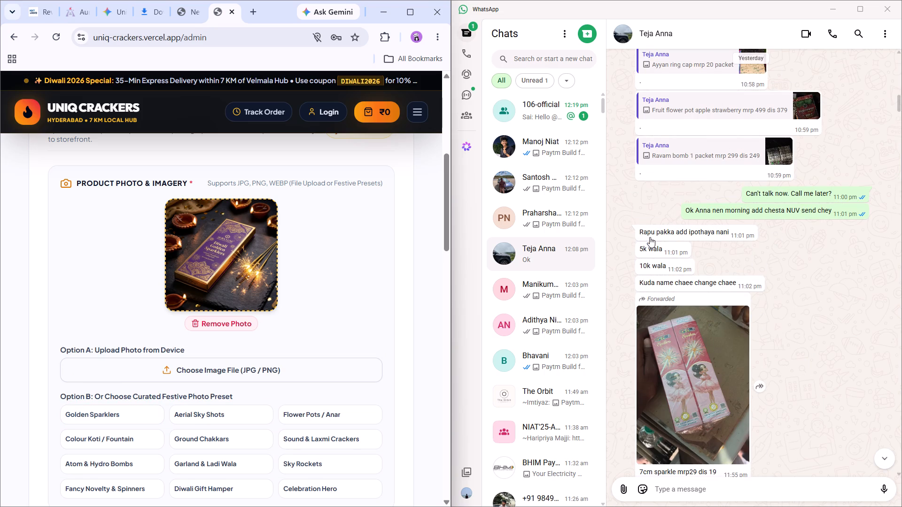
pyautogui.scroll(-3, 329, 298)
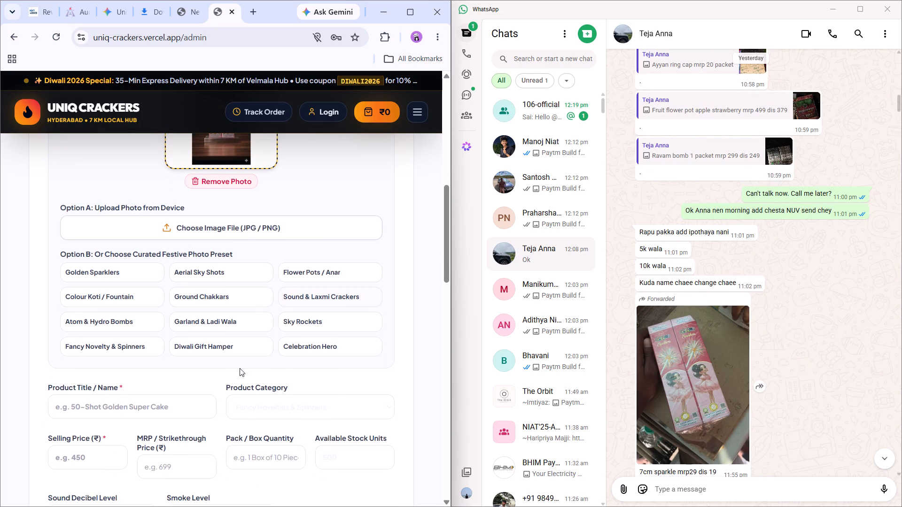
pyautogui.click(179, 401)
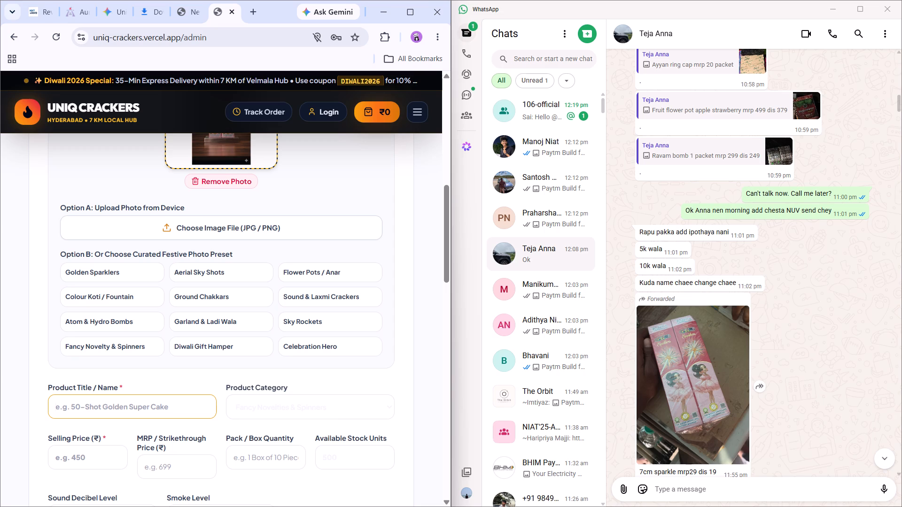
pyautogui.write('7CM')
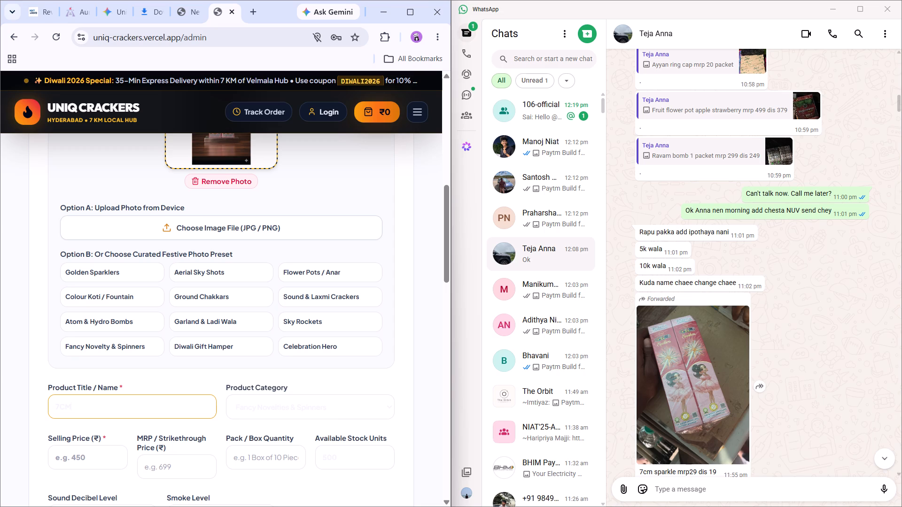
pyautogui.press('space')
pyautogui.write('SPAR')
pyautogui.write('KLE')
pyautogui.click(251, 408)
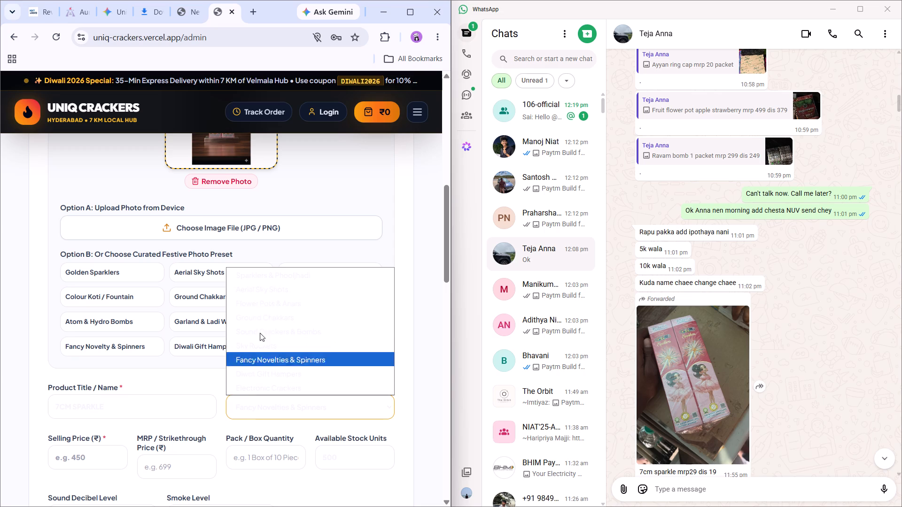
pyautogui.click(271, 277)
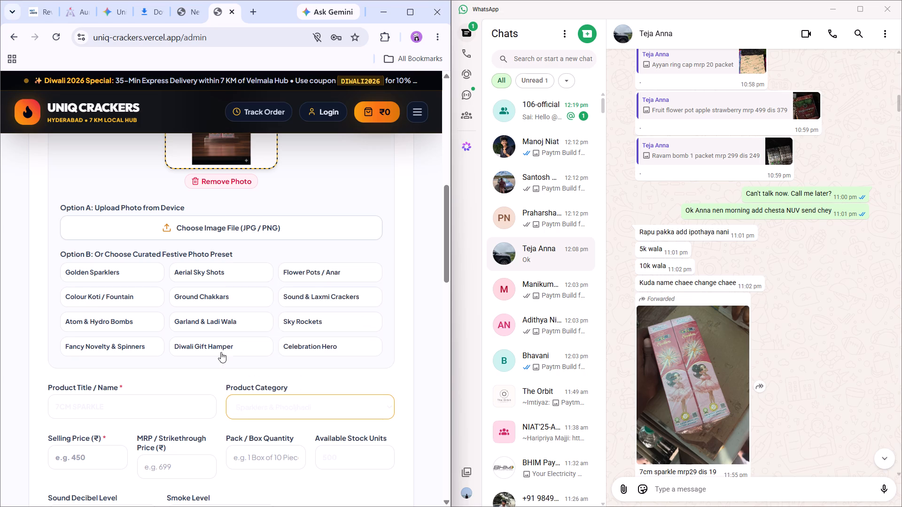
# Price the 7CM SPARKLE product at ₹19 selling price and ₹29 MRP, and publish it to the live storefront.
pyautogui.scroll(-2, 208, 380)
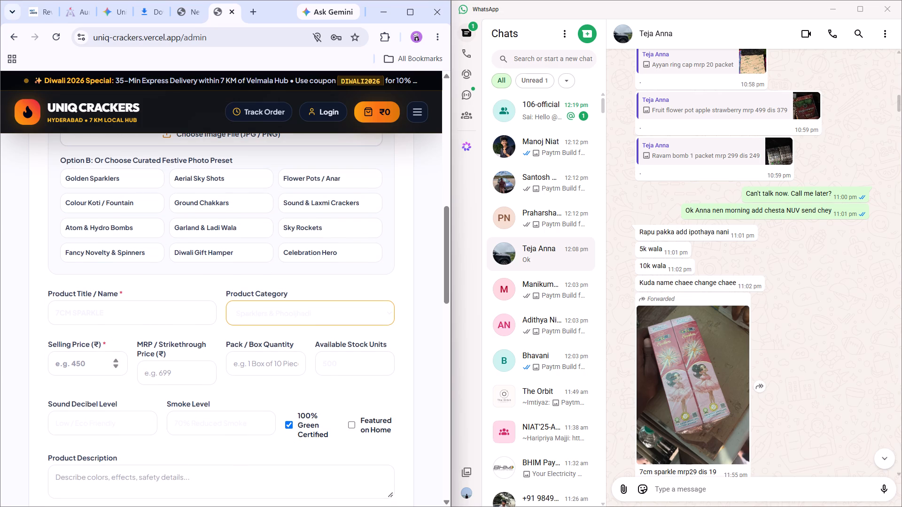
pyautogui.click(98, 362)
pyautogui.write('10')
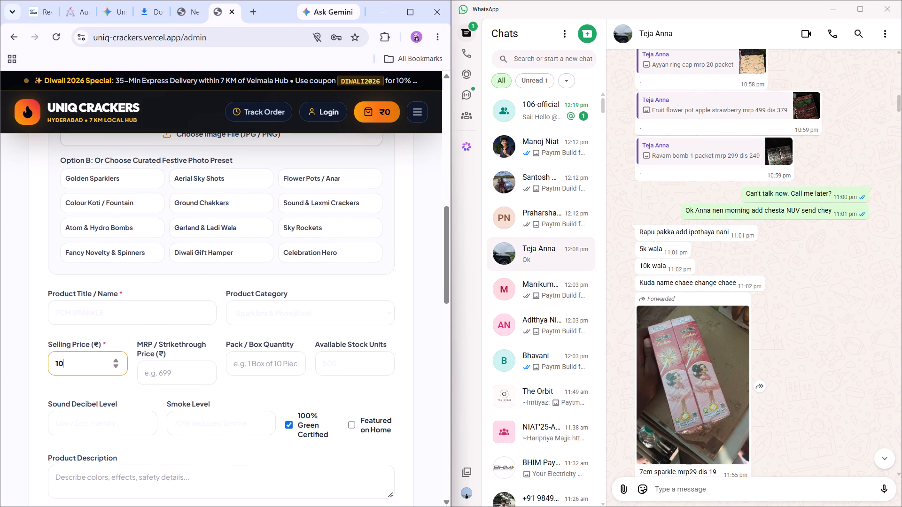
pyautogui.press('BackSpace')
pyautogui.press('9')
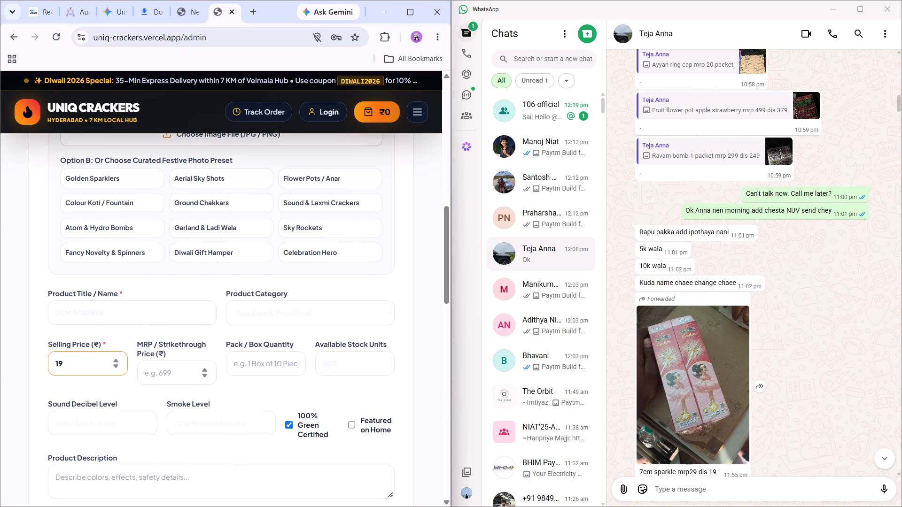
pyautogui.click(150, 372)
pyautogui.write('29')
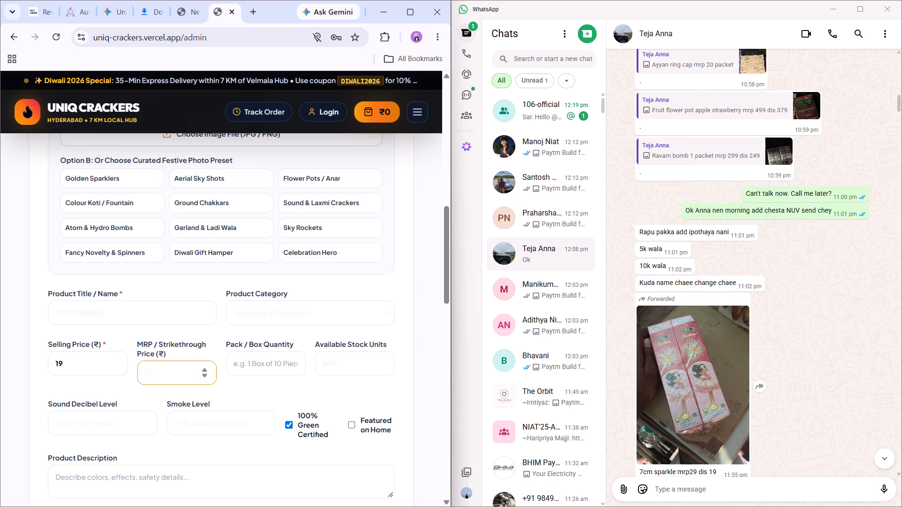
pyautogui.scroll(-3, 174, 393)
pyautogui.click(176, 351)
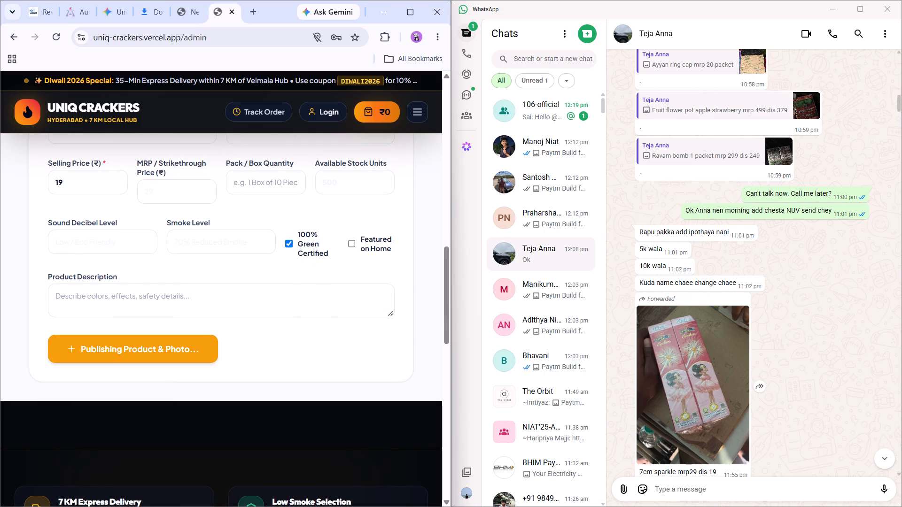
# Open another Add Product & Photos form and bring up the image file chooser for its product photo.
pyautogui.scroll(1, 179, 308)
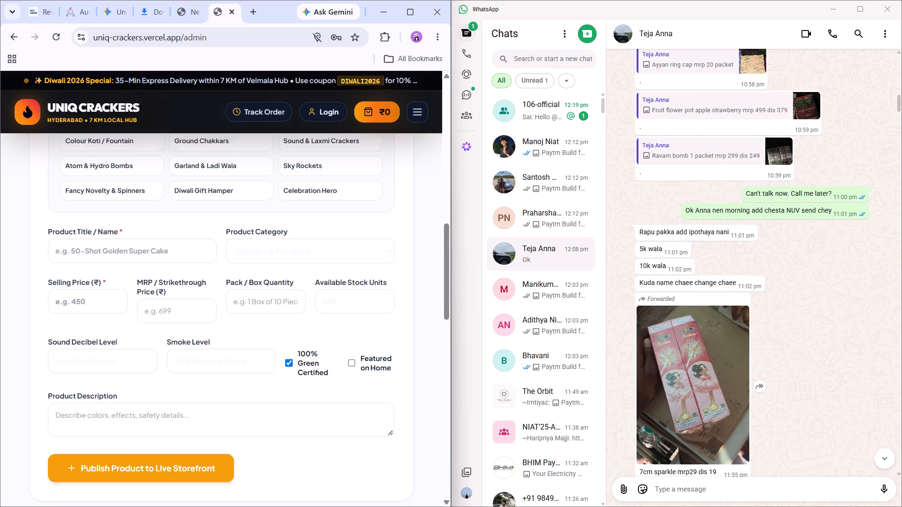
pyautogui.scroll(7, 179, 308)
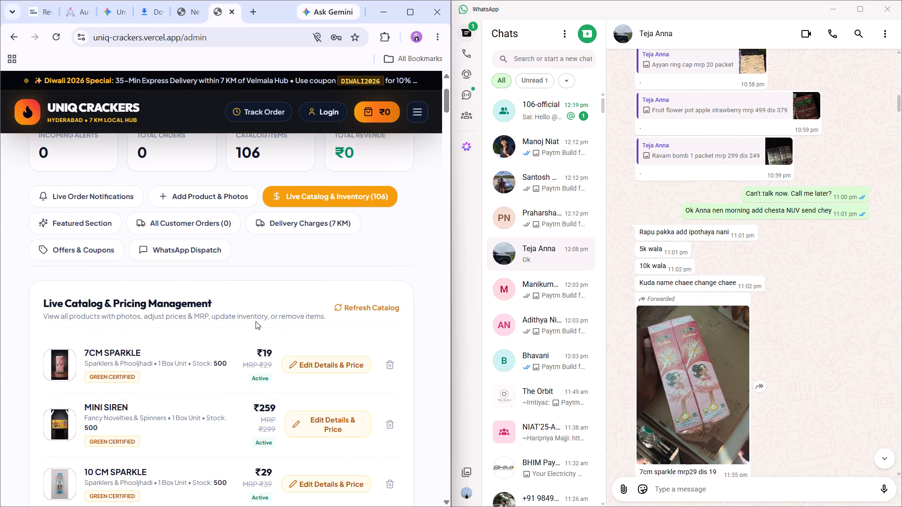
pyautogui.scroll(-1, 624, 372)
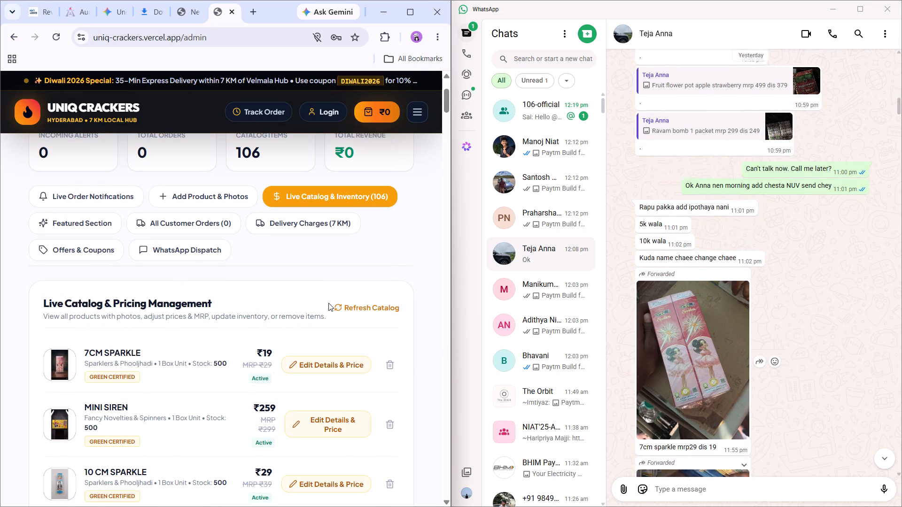
pyautogui.scroll(1, 328, 303)
pyautogui.click(224, 273)
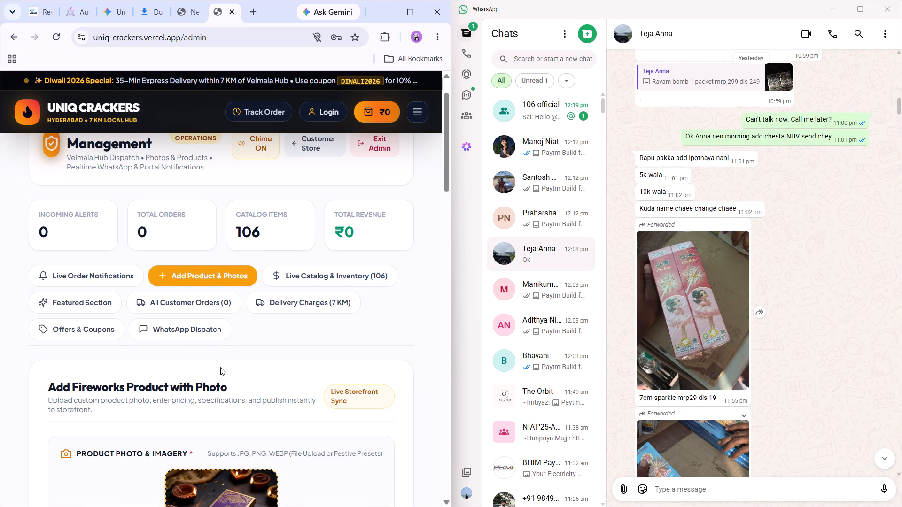
pyautogui.scroll(-4, 226, 382)
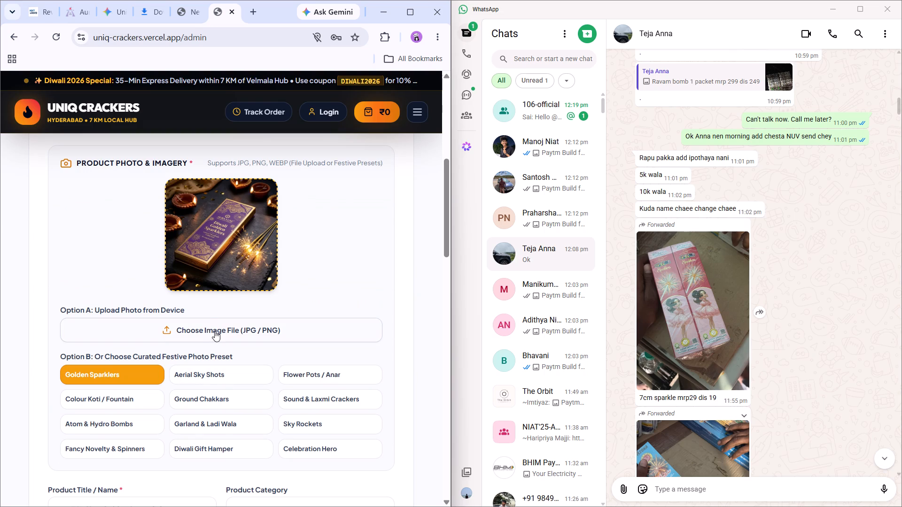
pyautogui.click(215, 331)
pyautogui.scroll(-1, 317, 184)
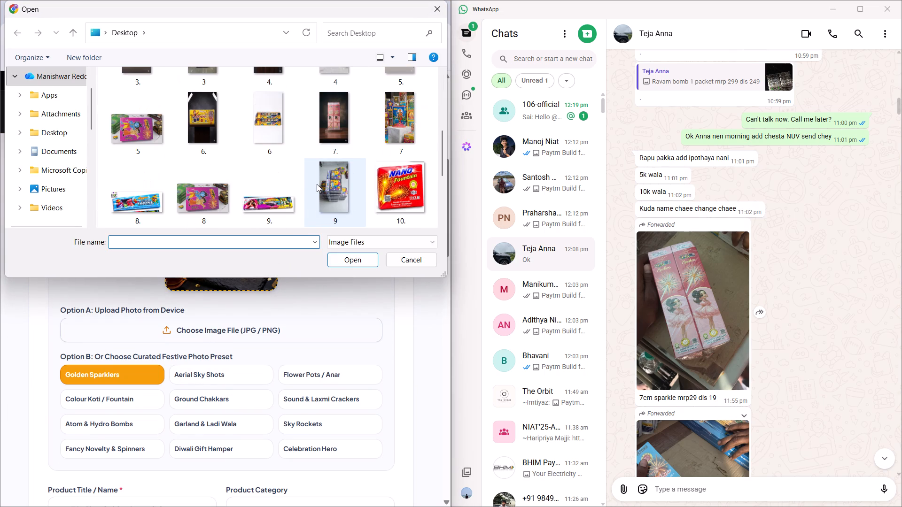
# Choose the Desktop image file named "8." as the product photo.
pyautogui.scroll(-2, 317, 184)
pyautogui.click(146, 200)
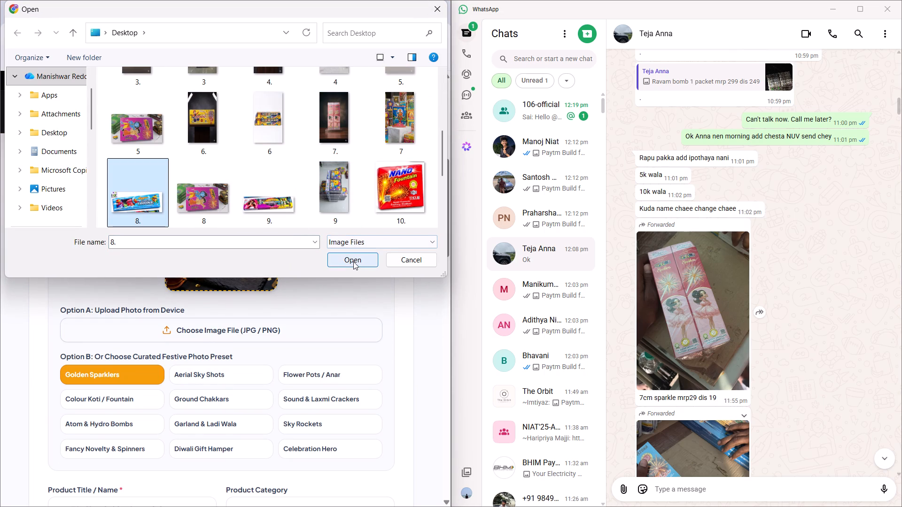
pyautogui.click(353, 260)
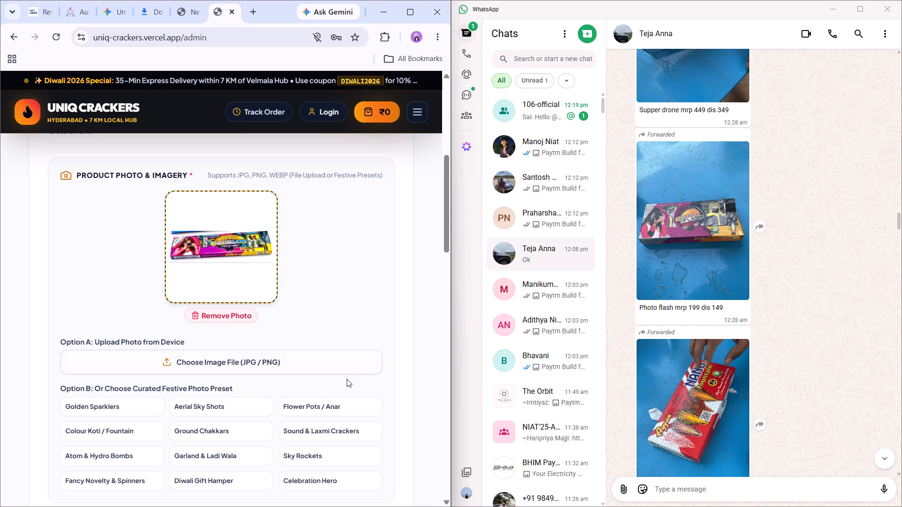
pyautogui.scroll(-4, 347, 379)
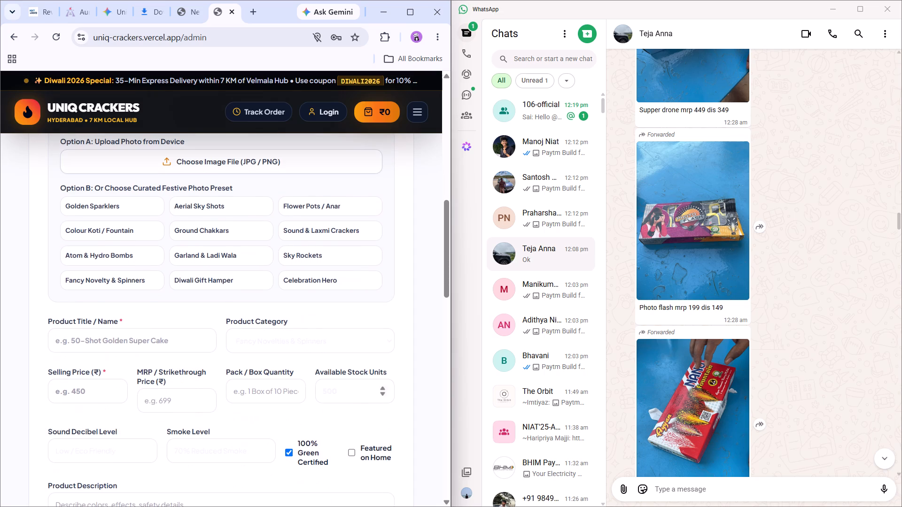
pyautogui.click(93, 338)
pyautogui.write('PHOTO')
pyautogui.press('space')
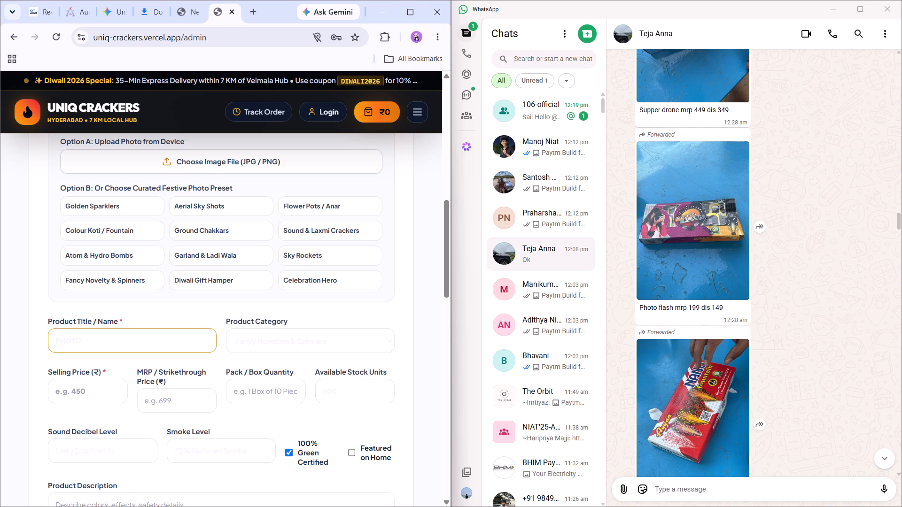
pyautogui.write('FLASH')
# Set the PHOTO FLASH product's selling price to ₹149.
pyautogui.scroll(-1, 64, 389)
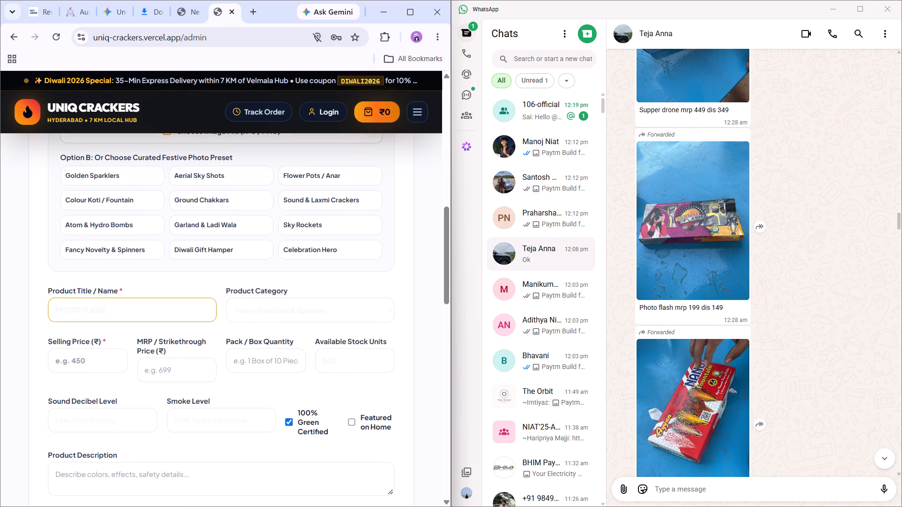
pyautogui.click(93, 363)
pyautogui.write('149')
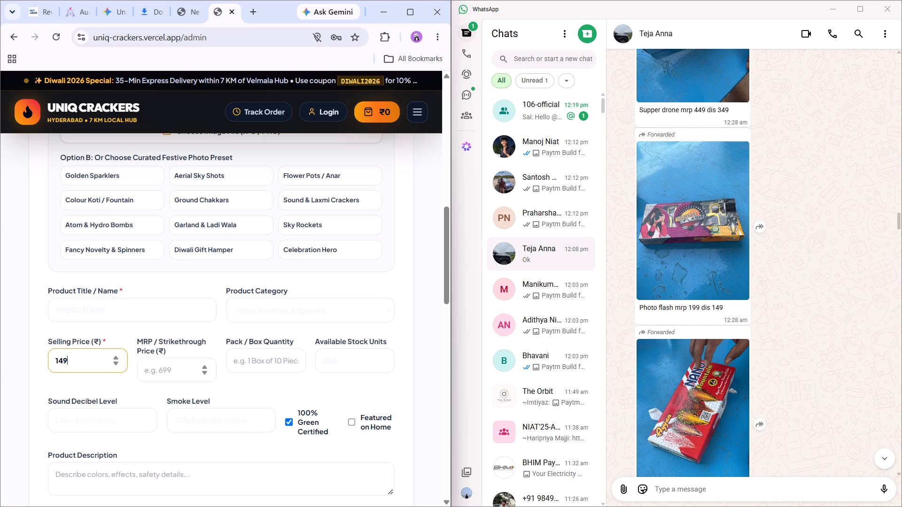
# Set the PHOTO FLASH product's MRP to ₹199 and publish it to the live storefront.
pyautogui.click(154, 368)
pyautogui.write('199')
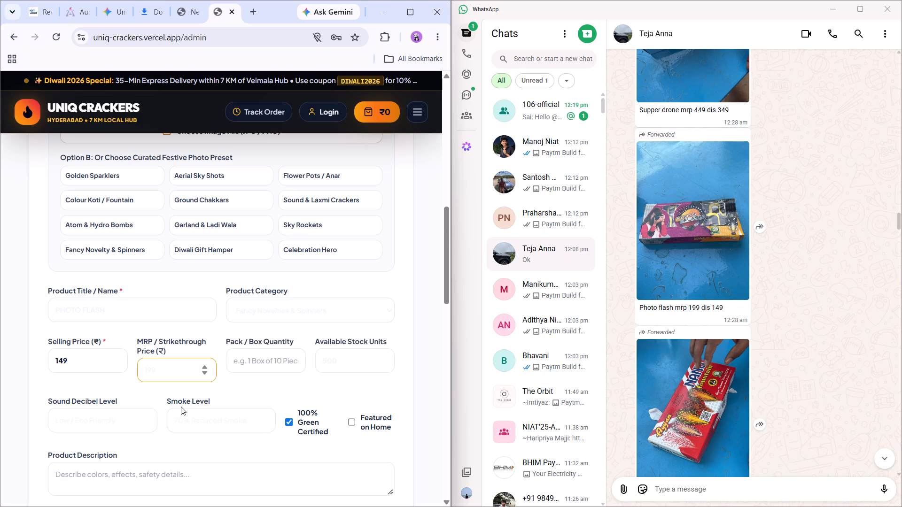
pyautogui.scroll(-2, 181, 407)
pyautogui.click(181, 387)
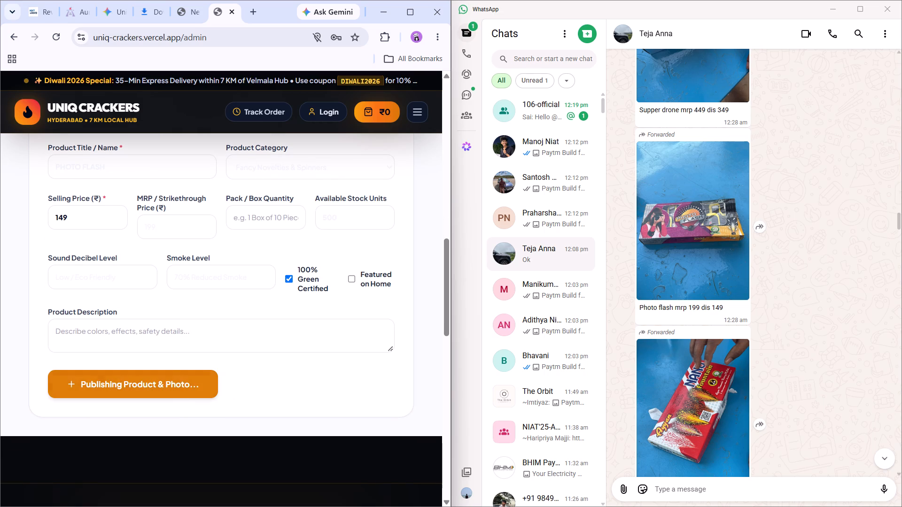
# Open another Add Product & Photos form and bring up the image file chooser for its product photo.
pyautogui.scroll(8, 180, 314)
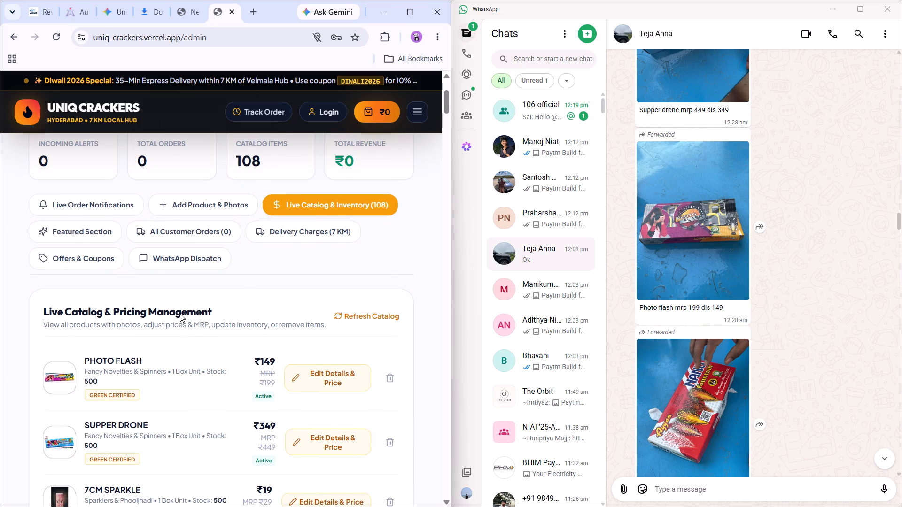
pyautogui.scroll(1, 180, 314)
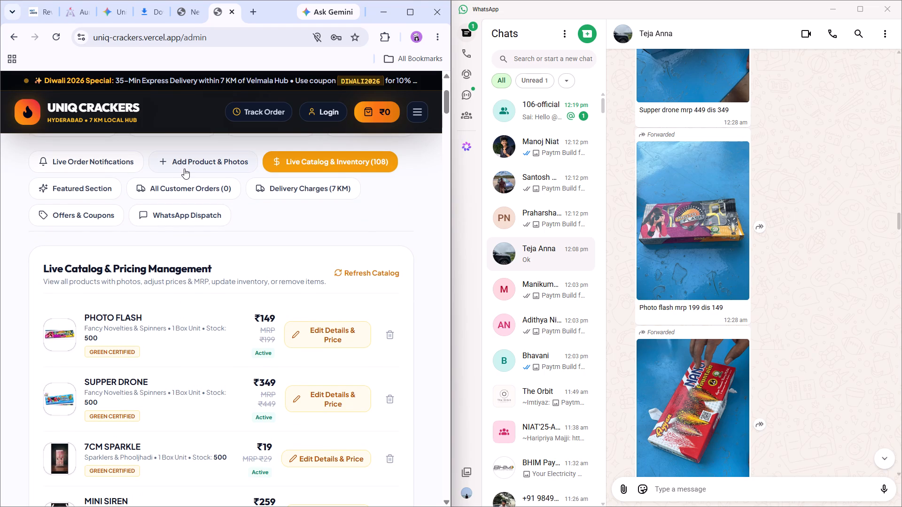
pyautogui.click(186, 164)
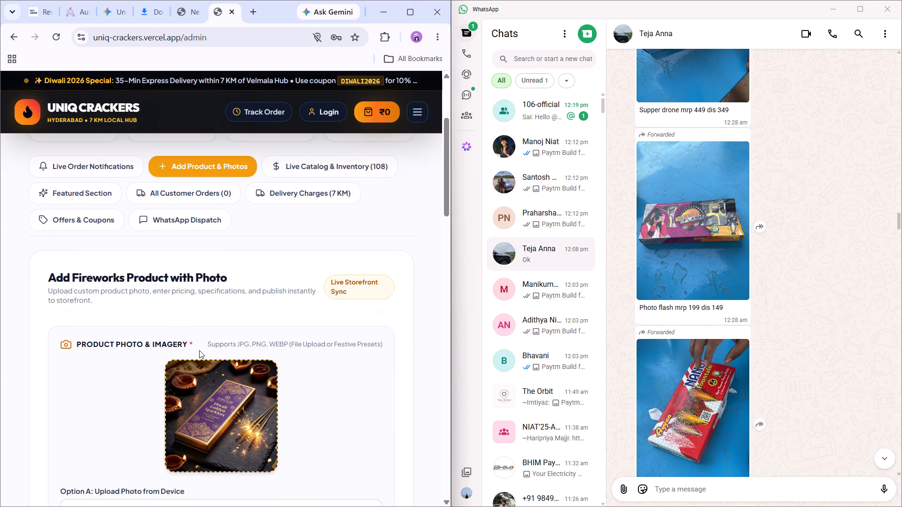
pyautogui.scroll(-2, 199, 350)
pyautogui.click(194, 397)
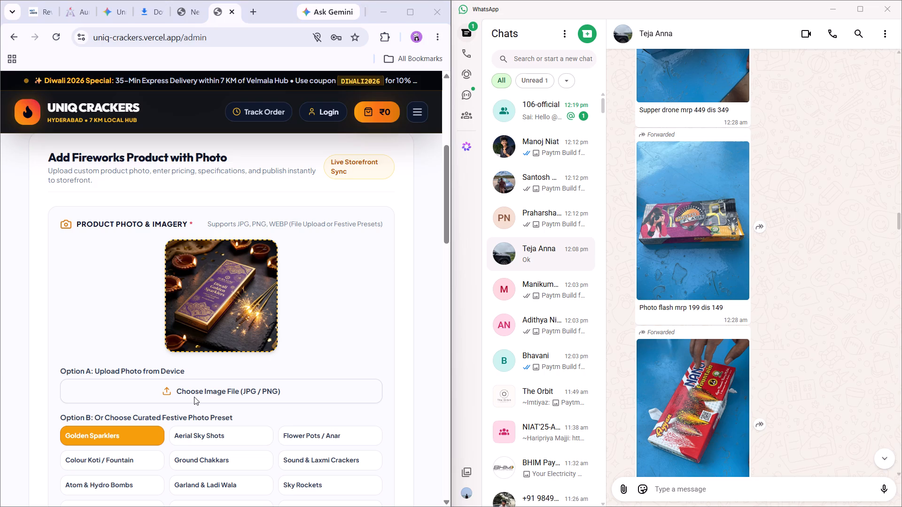
# Upload the Nano Fountain image file named 10. from the Desktop as the product photo.
pyautogui.scroll(-1, 241, 196)
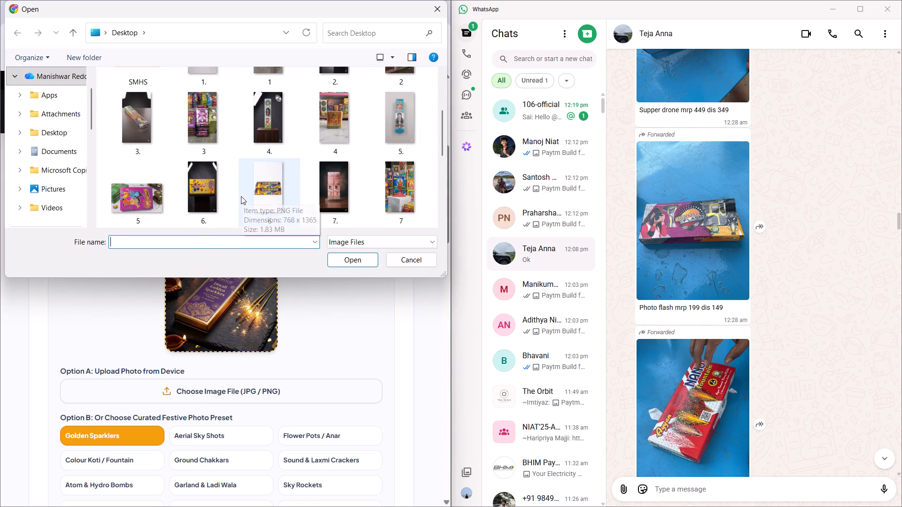
pyautogui.scroll(-1, 241, 196)
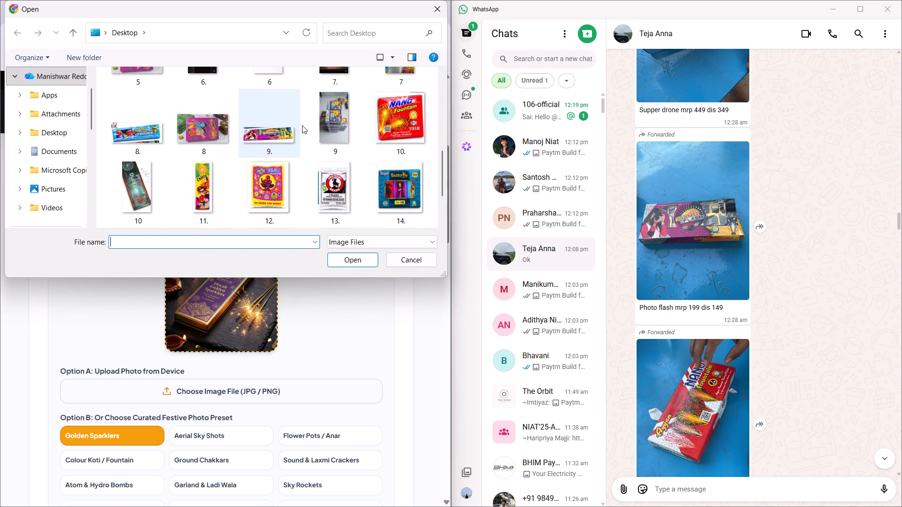
pyautogui.click(393, 119)
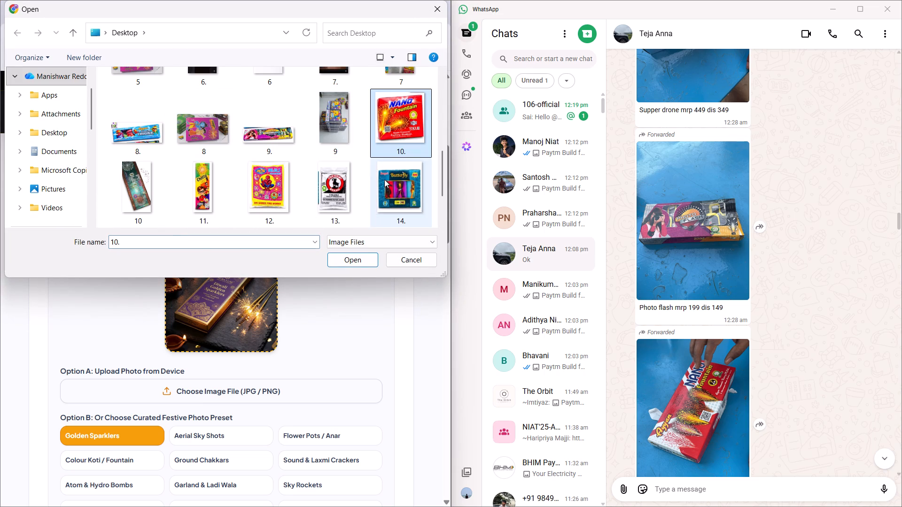
pyautogui.click(353, 262)
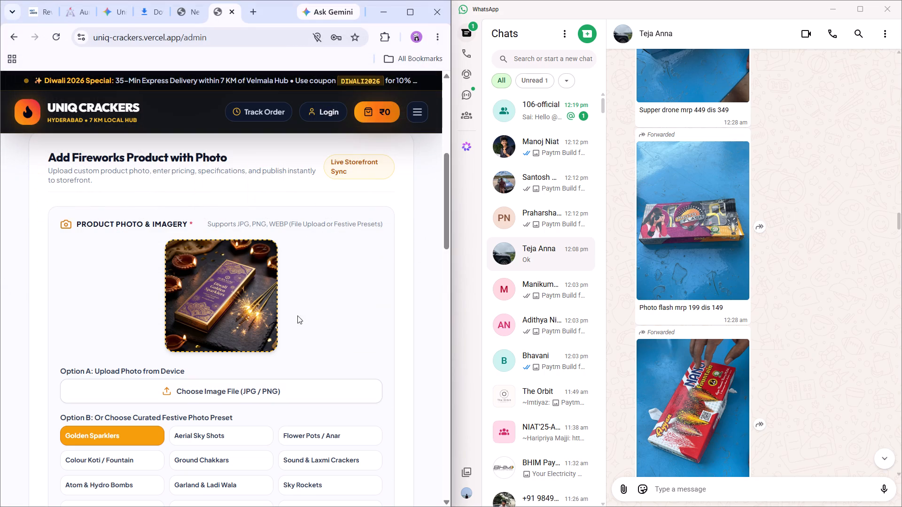
# Enter NANO FOUNTAIN as the product title, following the product's caption in the WhatsApp chat.
pyautogui.scroll(-2, 289, 317)
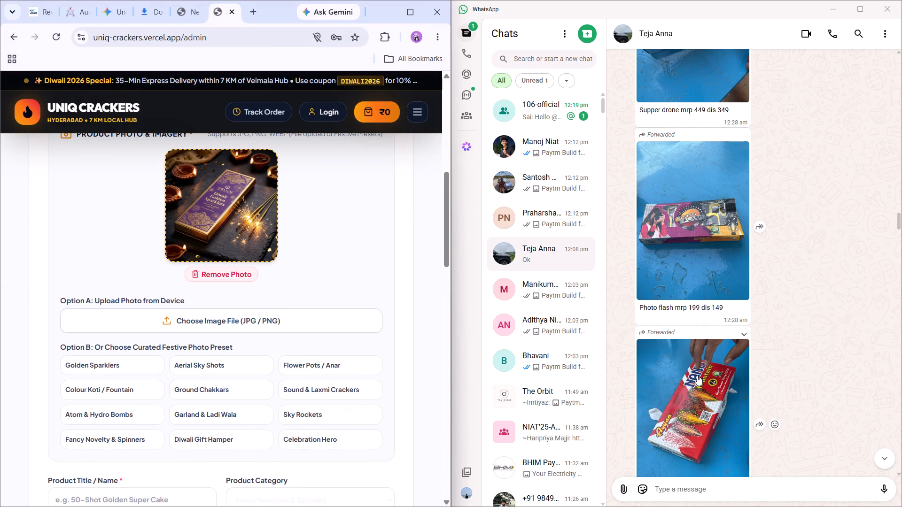
pyautogui.scroll(-1, 697, 375)
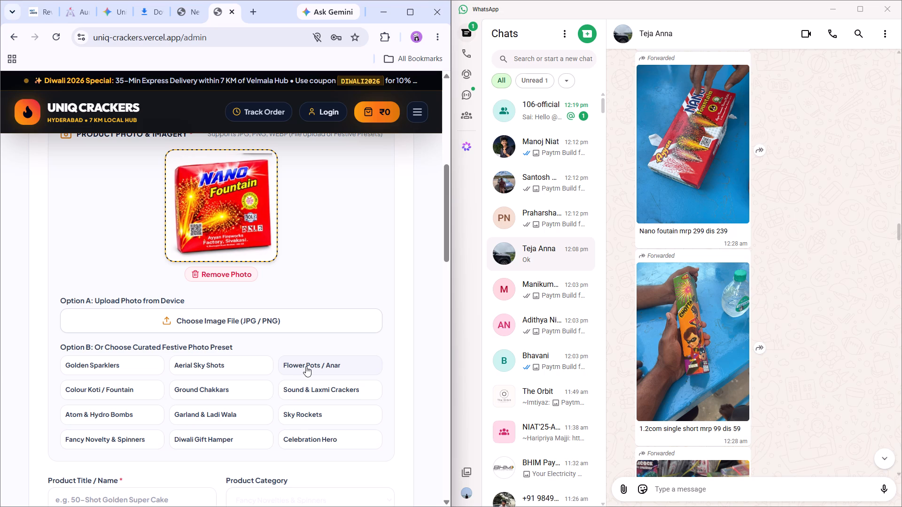
pyautogui.scroll(-1, 229, 409)
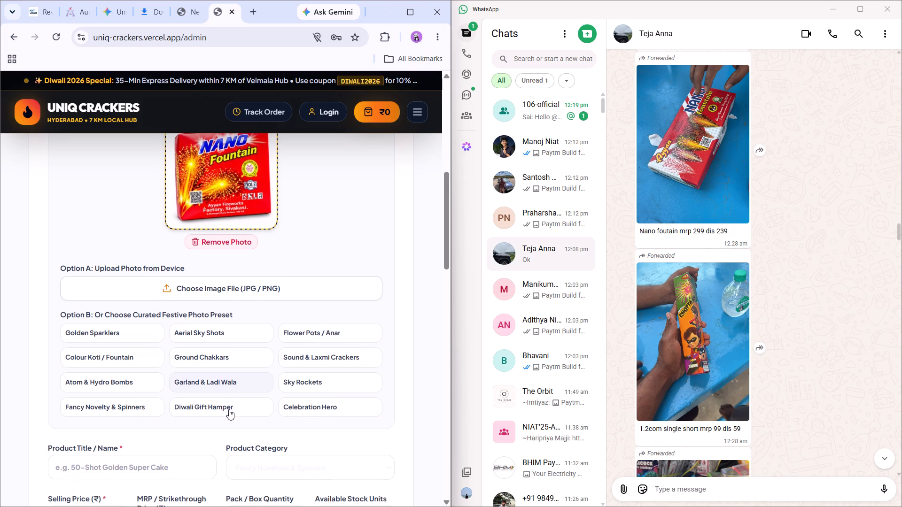
pyautogui.click(146, 462)
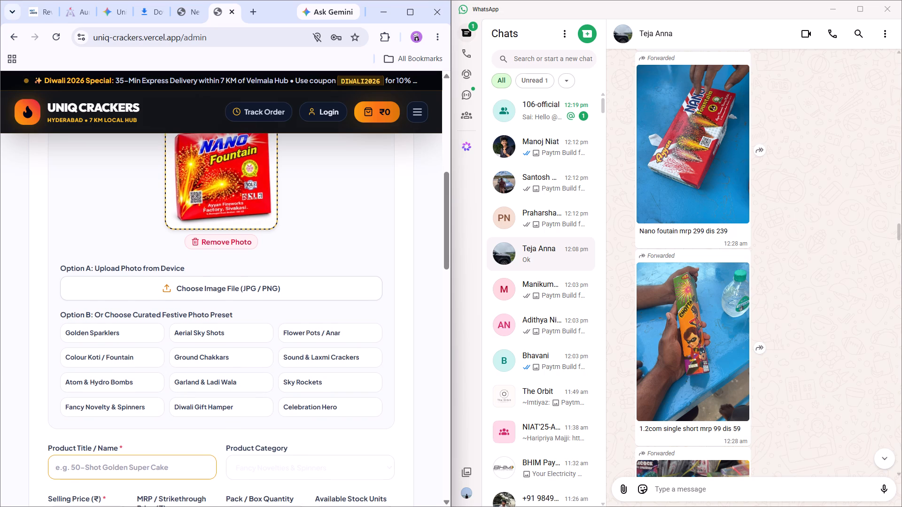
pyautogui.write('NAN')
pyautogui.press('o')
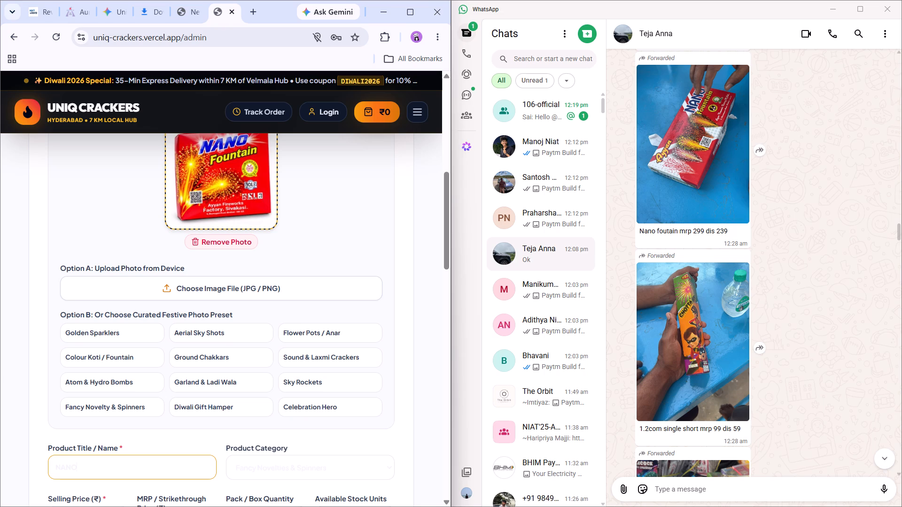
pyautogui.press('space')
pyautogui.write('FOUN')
# Complete the product title as NANO FOUNTAIN and set its category to Flower Pots & Anars.
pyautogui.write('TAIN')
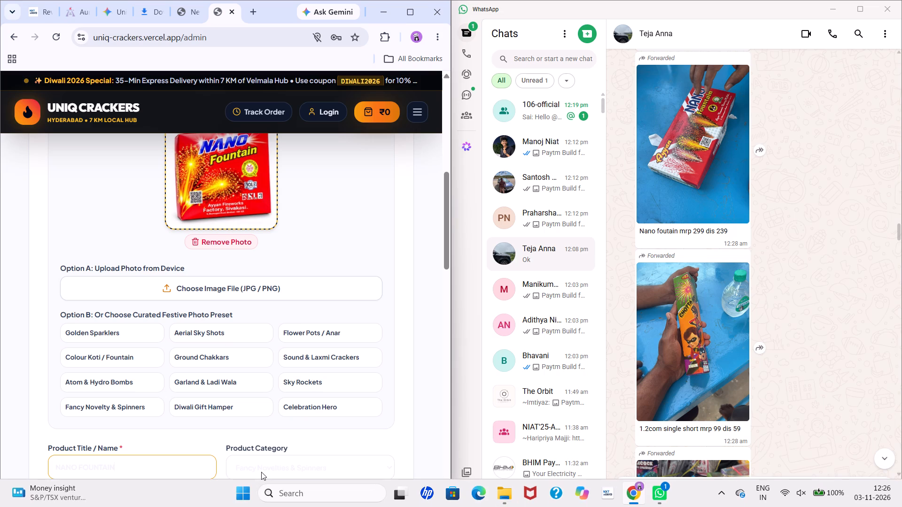
pyautogui.click(261, 472)
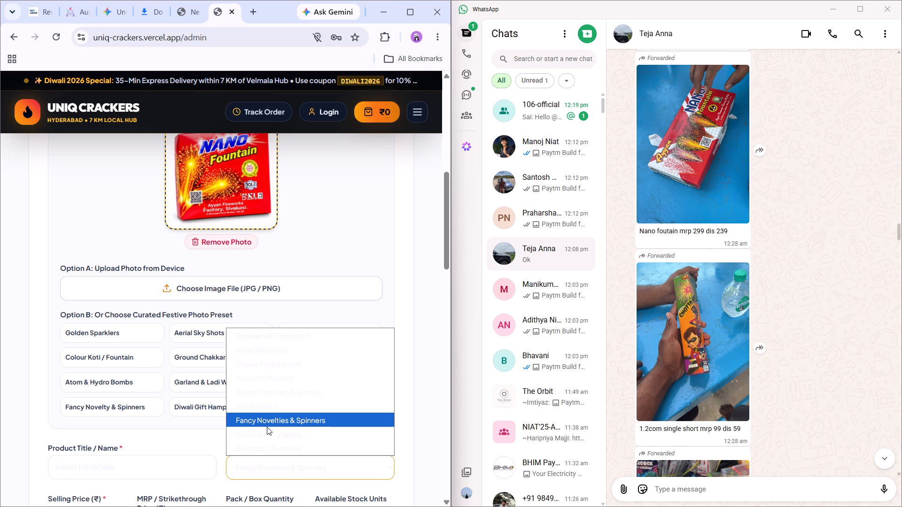
pyautogui.click(265, 369)
# Price the NANO FOUNTAIN product at ₹239 selling price and ₹299 MRP, and publish it to the live storefront.
pyautogui.scroll(-1, 229, 426)
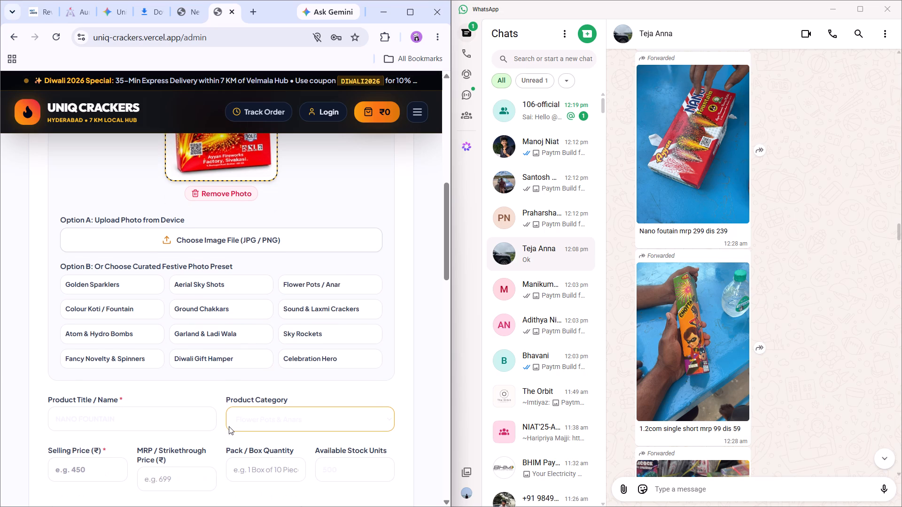
pyautogui.scroll(-2, 229, 426)
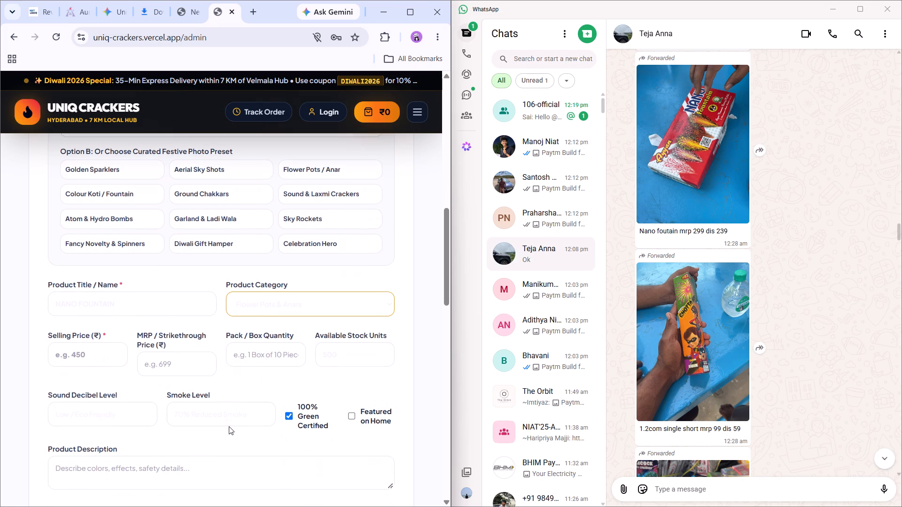
pyautogui.scroll(-1, 229, 426)
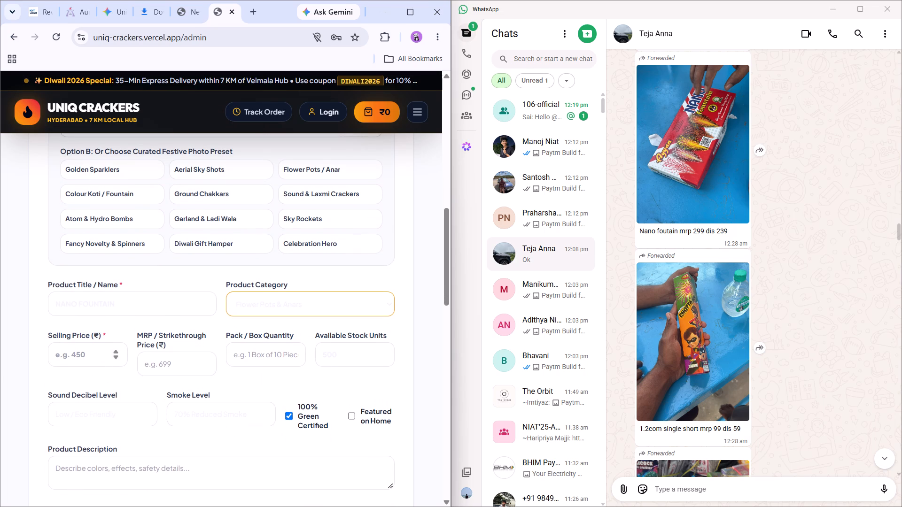
pyautogui.click(71, 357)
pyautogui.write('239')
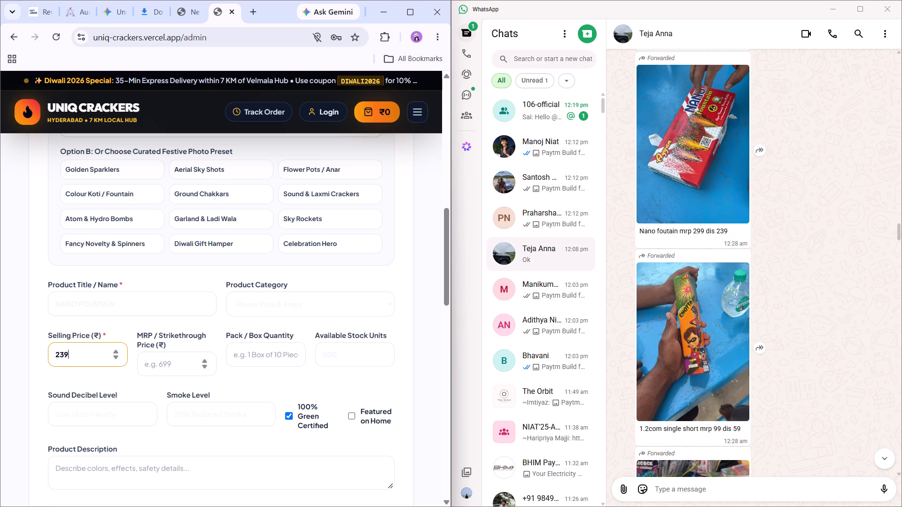
pyautogui.click(165, 361)
pyautogui.write('299')
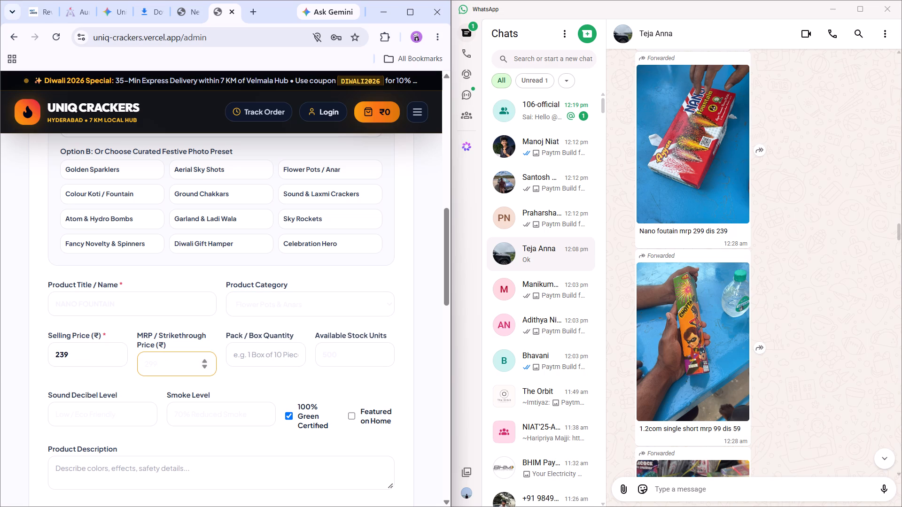
pyautogui.scroll(-2, 195, 385)
pyautogui.click(176, 417)
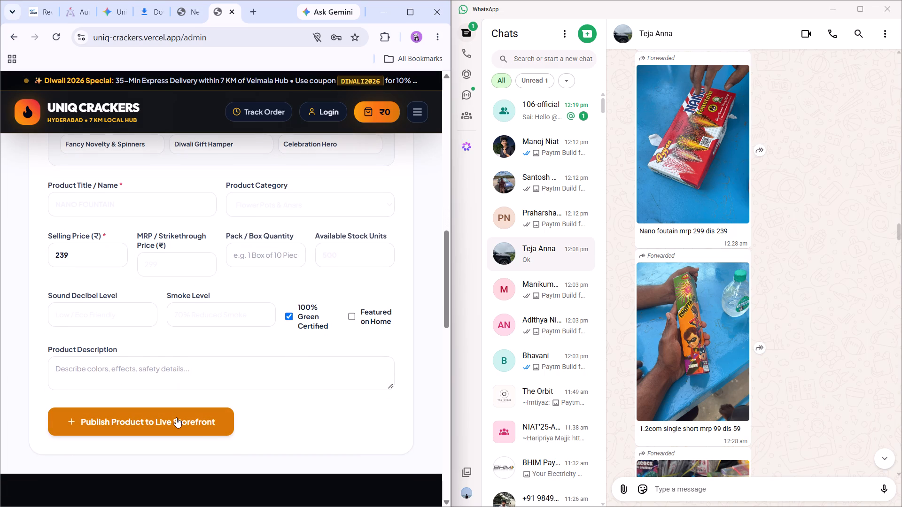
# Open a fresh Add Product & Photos form for the 1.2com single short product.
pyautogui.scroll(4, 188, 359)
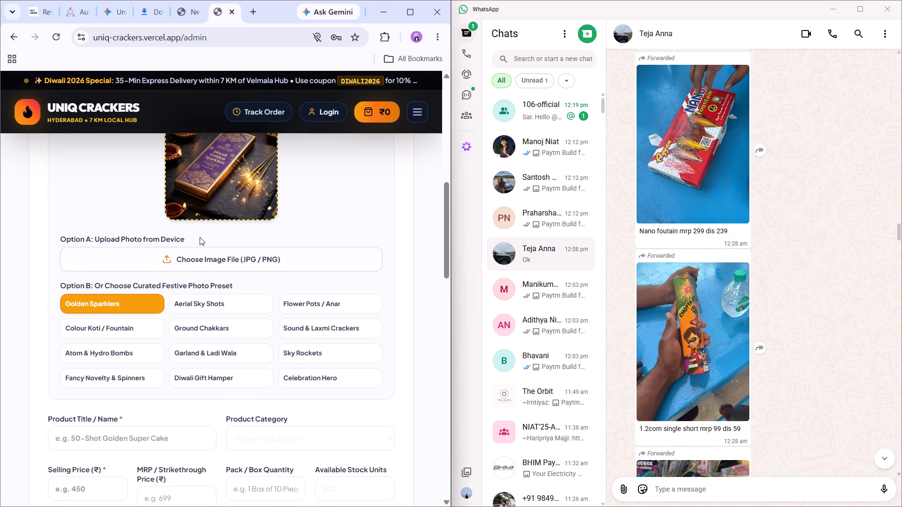
pyautogui.click(192, 262)
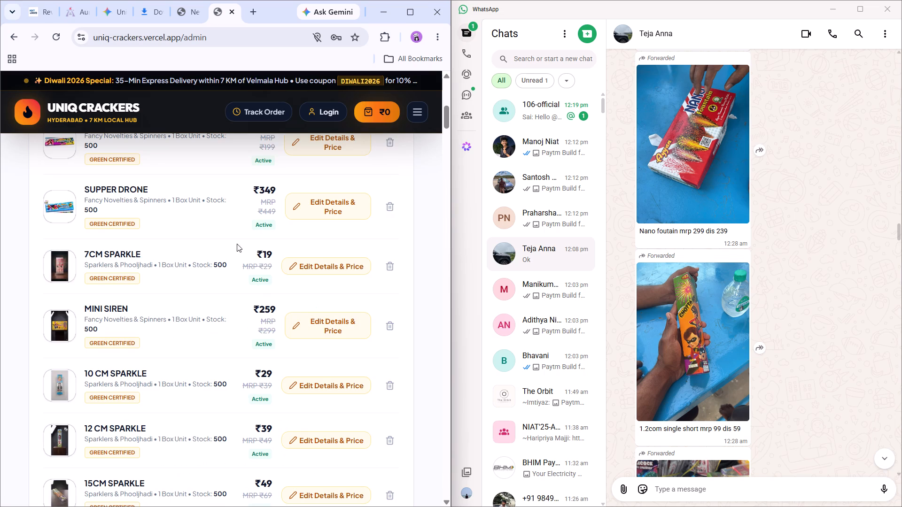
pyautogui.scroll(6, 157, 332)
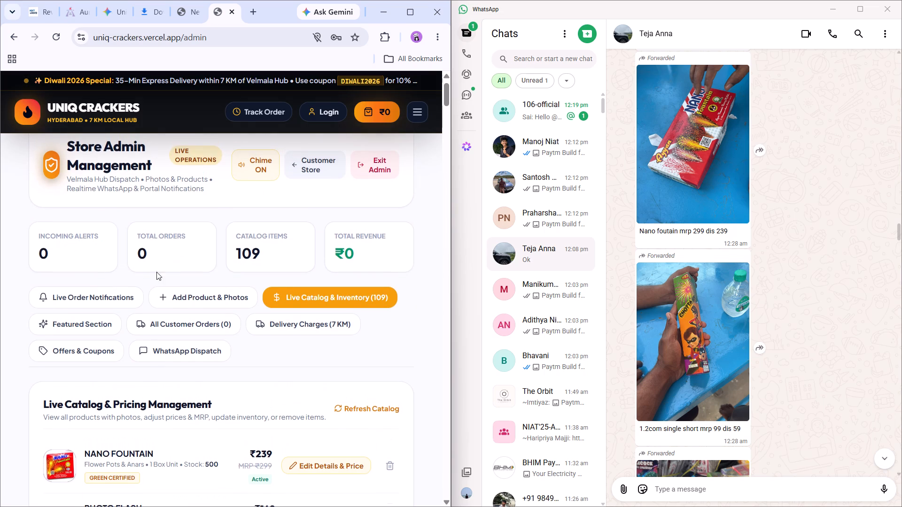
pyautogui.click(168, 289)
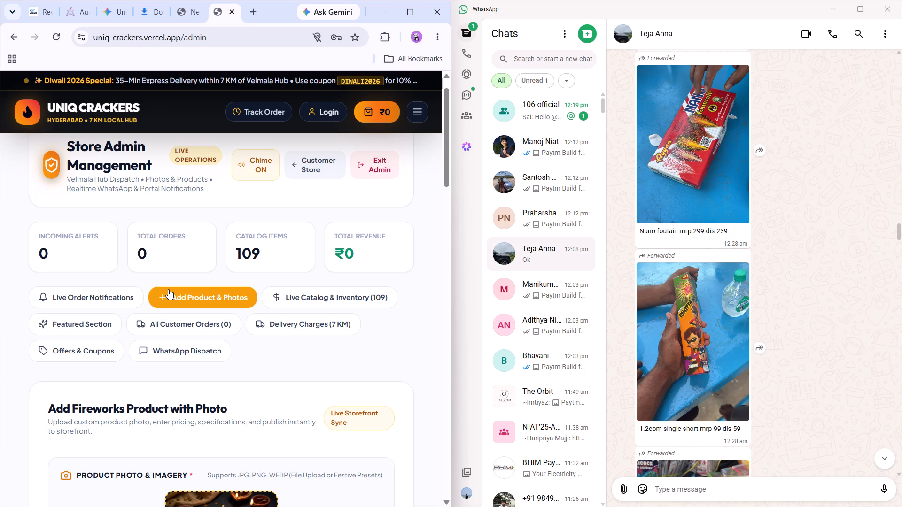
# Upload the image file 11. from the Desktop as the 1.2com single short's product photo.
pyautogui.scroll(-5, 168, 289)
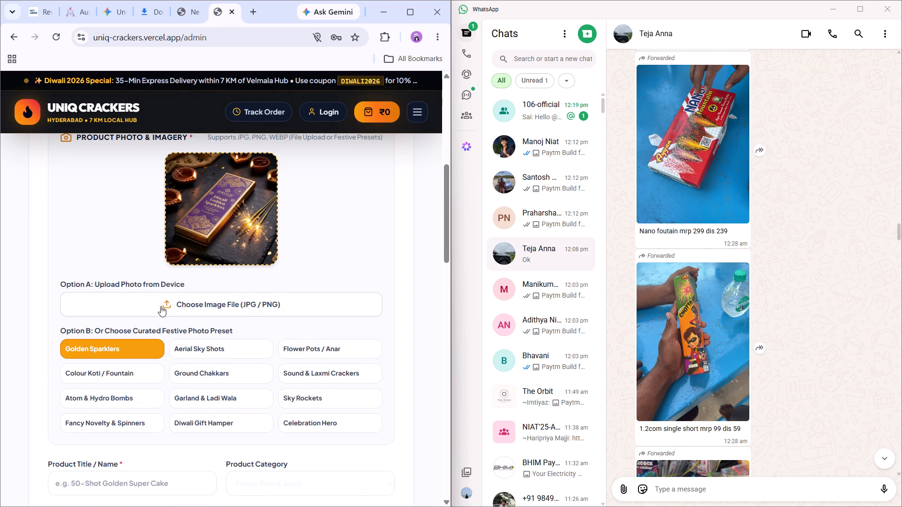
pyautogui.click(186, 297)
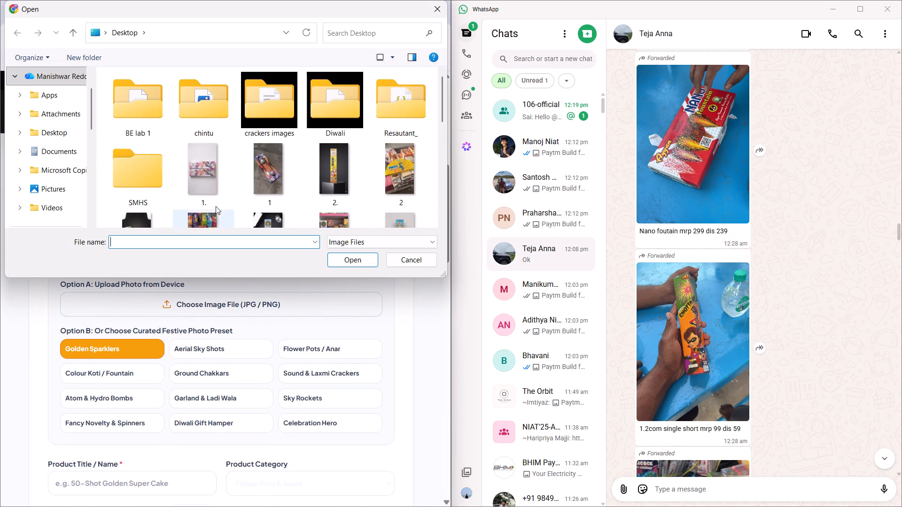
pyautogui.scroll(-2, 217, 203)
pyautogui.scroll(-1, 347, 181)
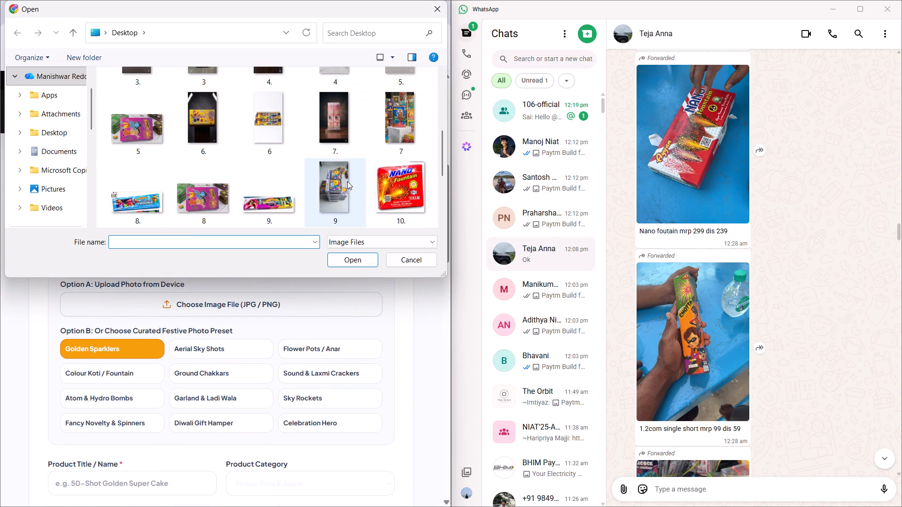
pyautogui.scroll(-1, 347, 181)
pyautogui.scroll(1, 218, 137)
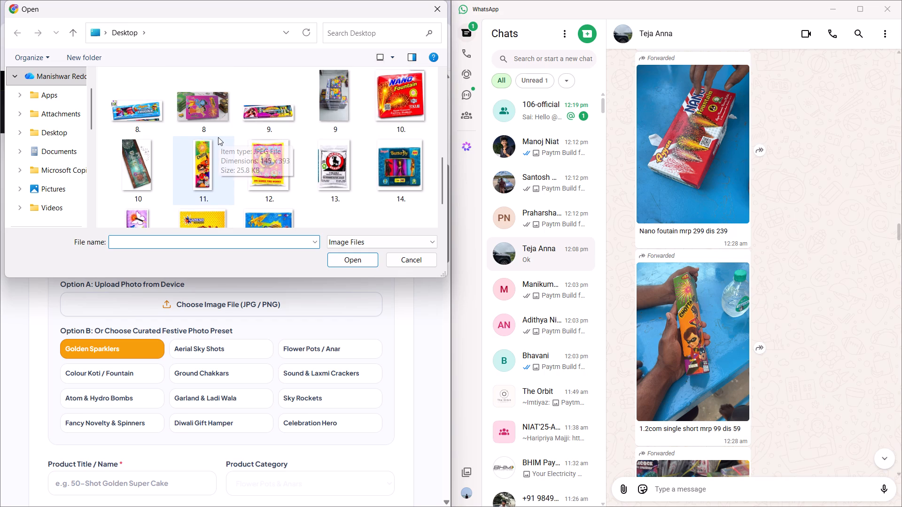
pyautogui.scroll(1, 218, 137)
pyautogui.click(210, 168)
pyautogui.click(353, 264)
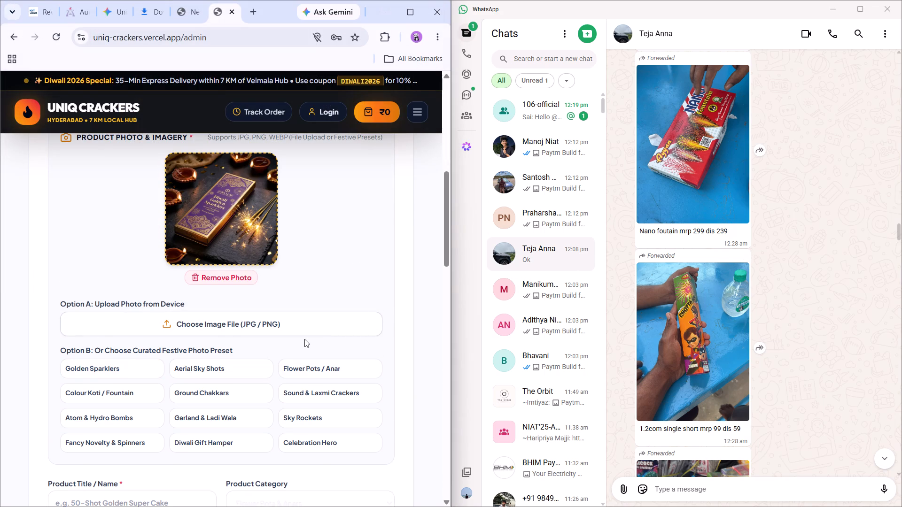
pyautogui.scroll(-1, 302, 376)
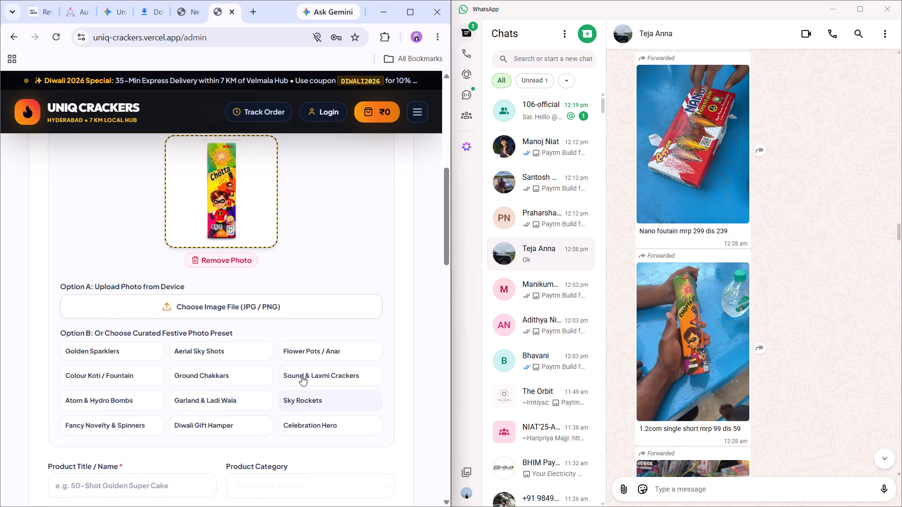
pyautogui.scroll(-3, 302, 376)
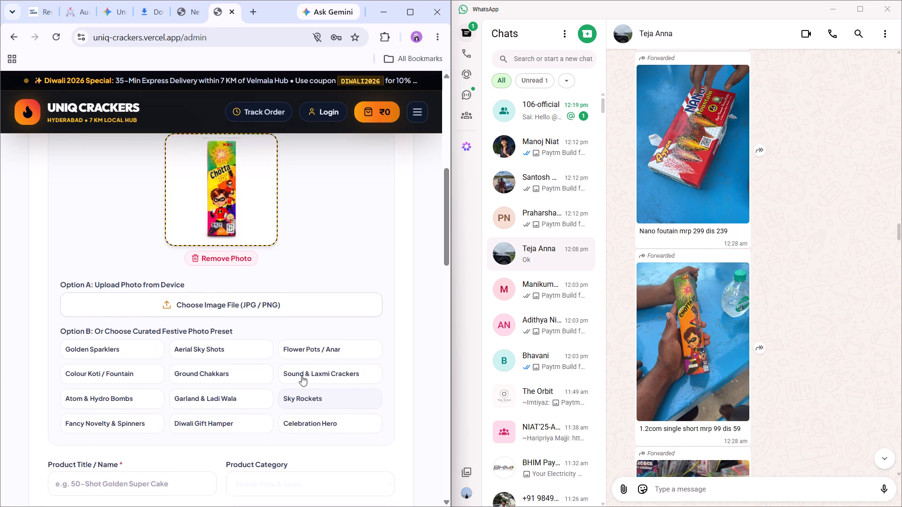
pyautogui.scroll(-1, 302, 376)
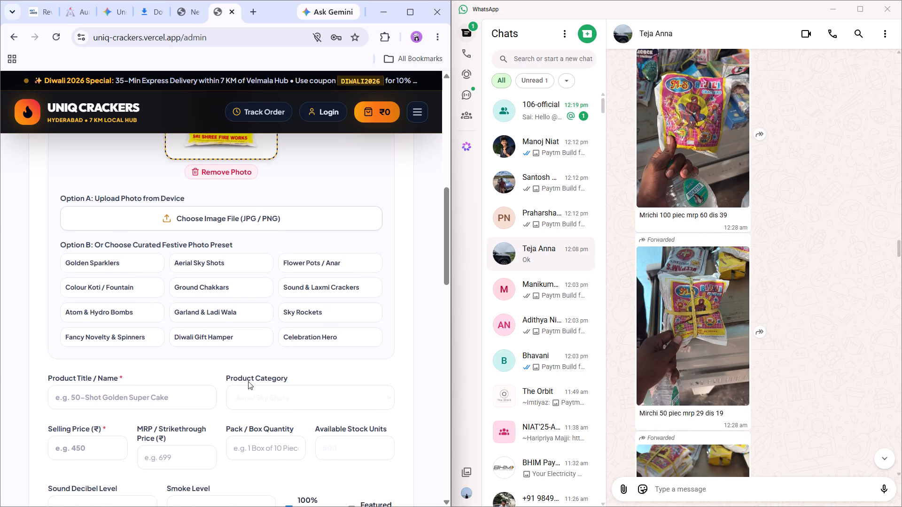
# Check the uploaded Bijli crackers photo and open the Product Title field for entry.
pyautogui.scroll(2, 180, 387)
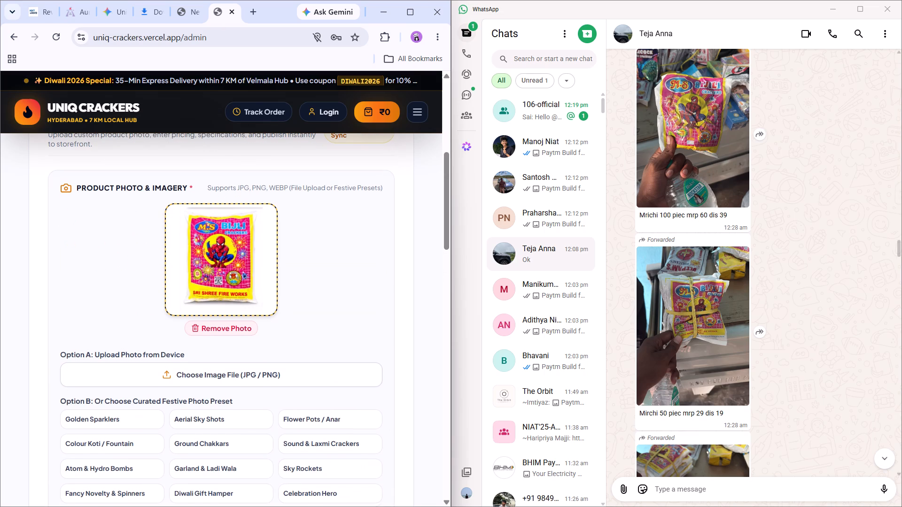
pyautogui.scroll(4, 180, 387)
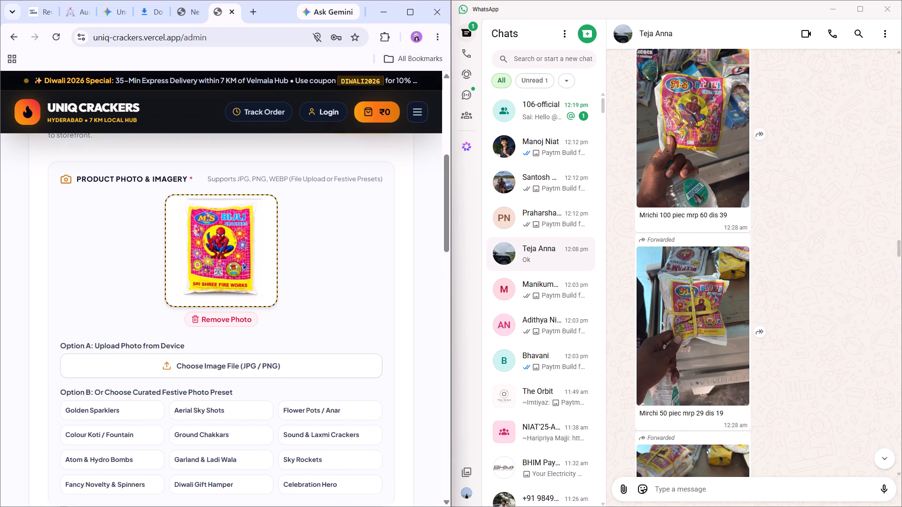
pyautogui.scroll(1, 180, 387)
pyautogui.click(146, 427)
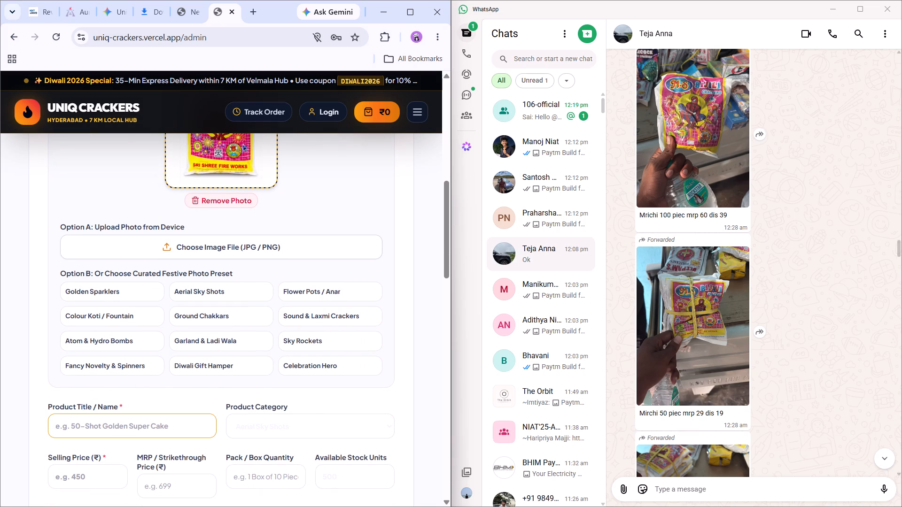
# Title the pink-and-yellow packet product MRICHI 100 PIEC and set its category to Sound Crackers & Bombs.
pyautogui.press('m')
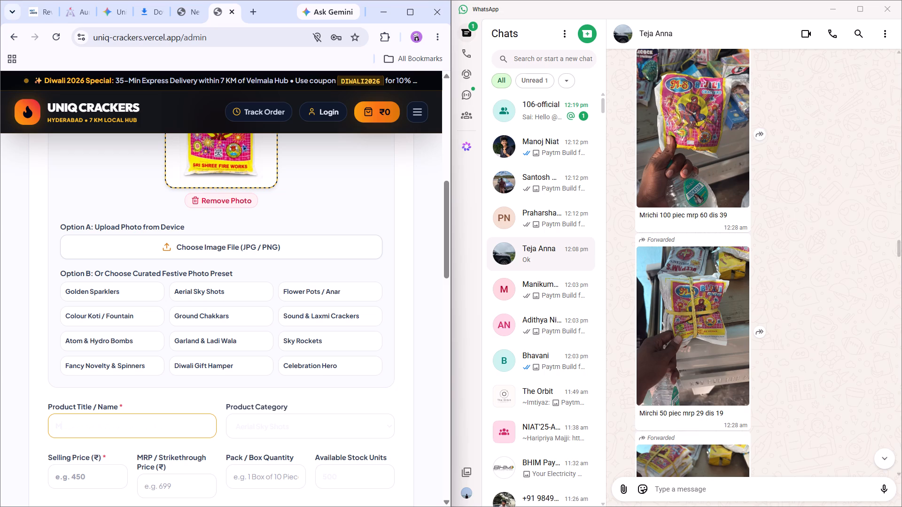
pyautogui.press('i')
pyautogui.press('BackSpace')
pyautogui.write('RI')
pyautogui.write('CHI')
pyautogui.press('space')
pyautogui.write('100')
pyautogui.press('space')
pyautogui.press('p')
pyautogui.write('IECS')
pyautogui.press('BackSpace')
pyautogui.scroll(-2, 146, 427)
pyautogui.click(272, 326)
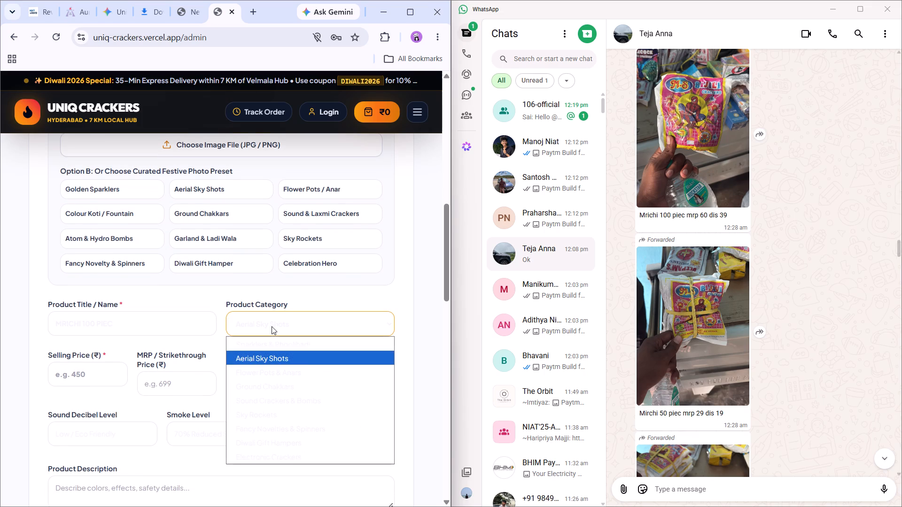
pyautogui.click(264, 404)
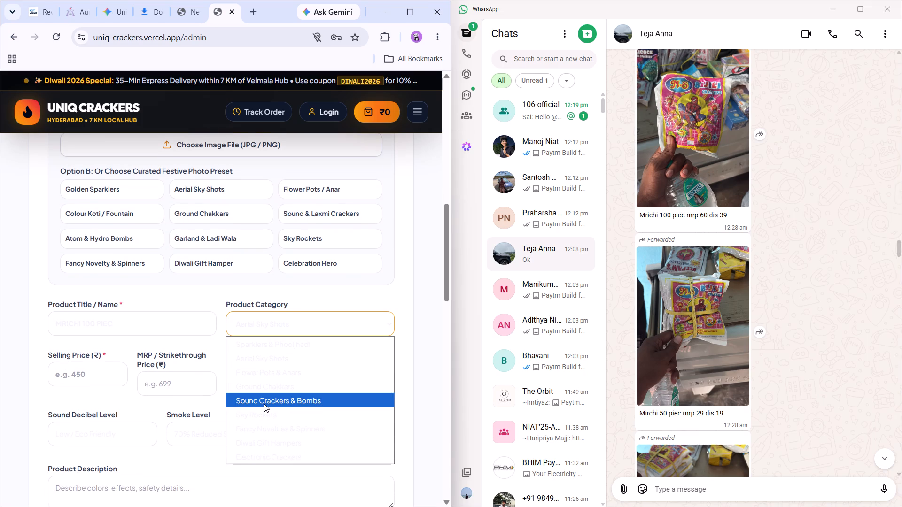
# Price the MRICHI 100 PIEC product at ₹39 selling price and ₹69 MRP, and publish it to the live storefront.
pyautogui.scroll(-2, 203, 415)
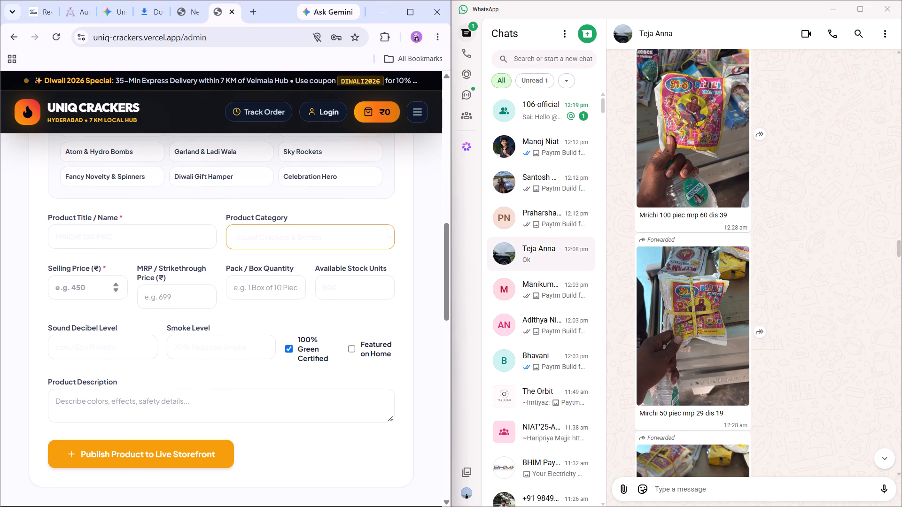
pyautogui.click(83, 285)
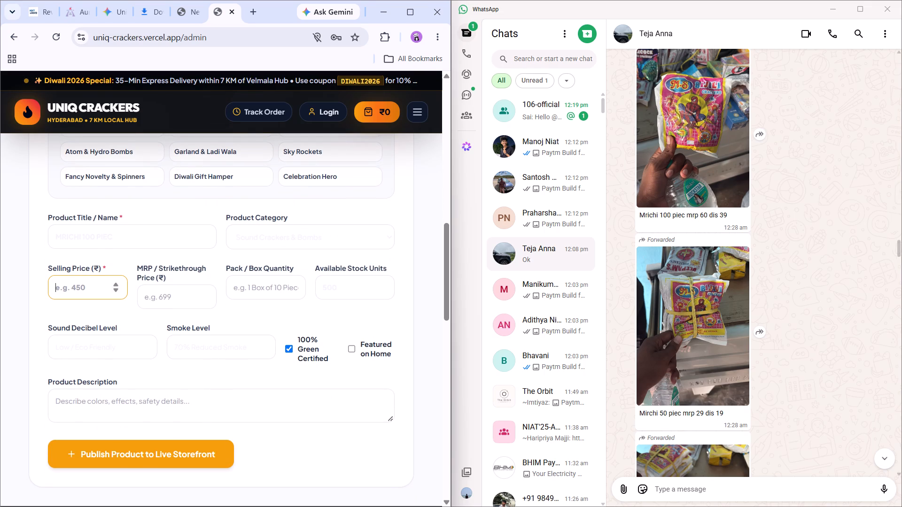
pyautogui.write('39')
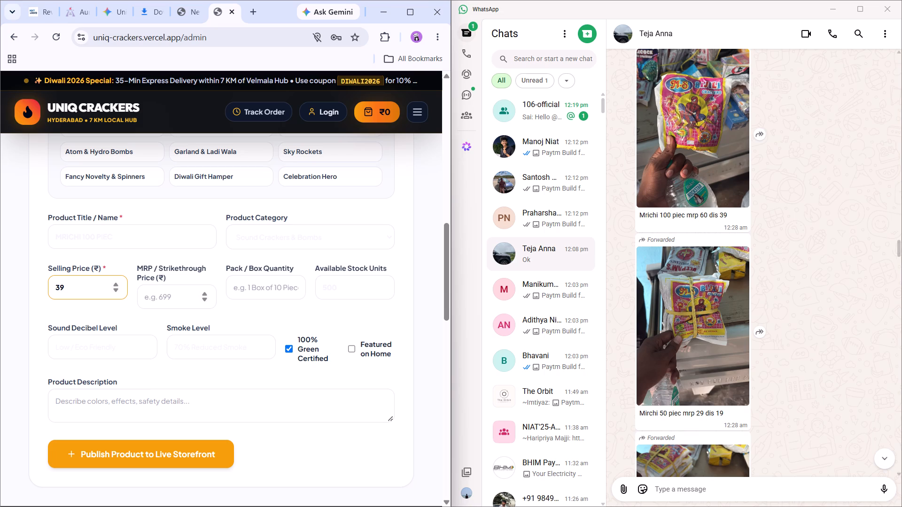
pyautogui.click(153, 302)
pyautogui.write('69')
pyautogui.click(153, 461)
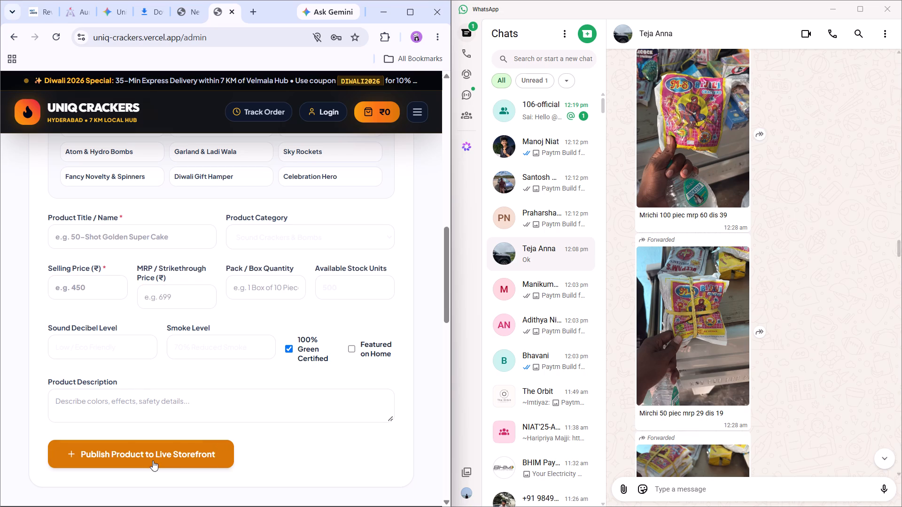
# Open a fresh Add Product & Photos form for the Mirchi 50 piec product.
pyautogui.scroll(3, 149, 389)
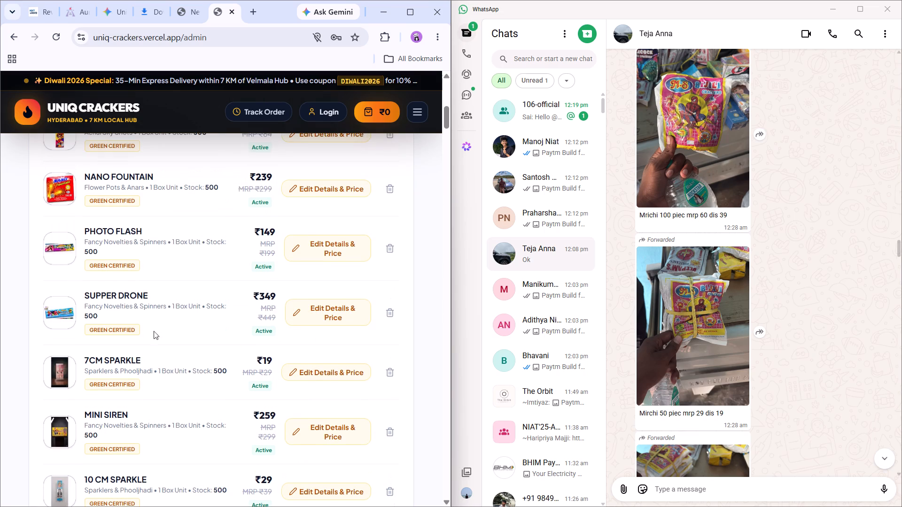
pyautogui.scroll(4, 154, 327)
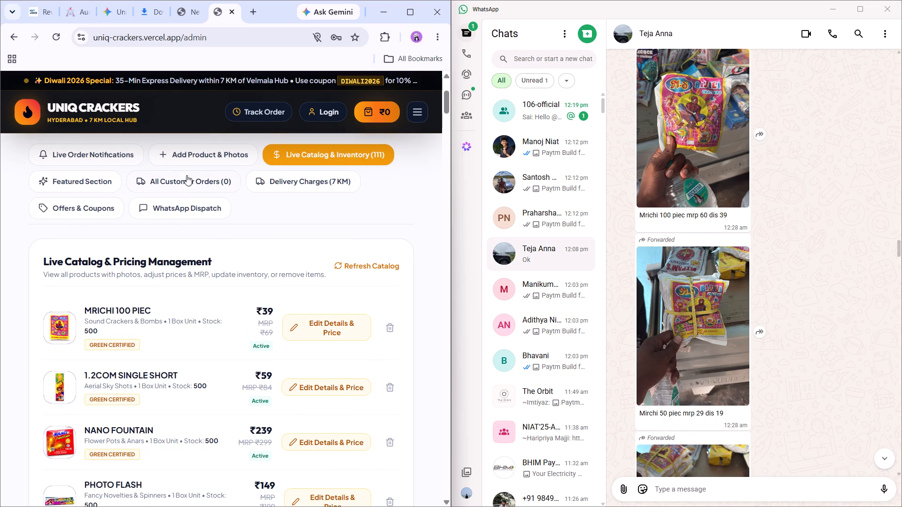
pyautogui.click(187, 148)
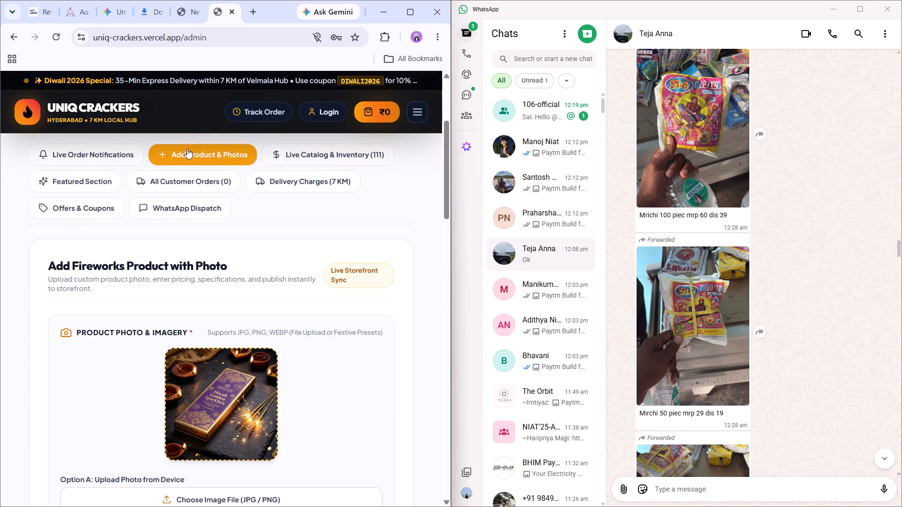
pyautogui.click(277, 161)
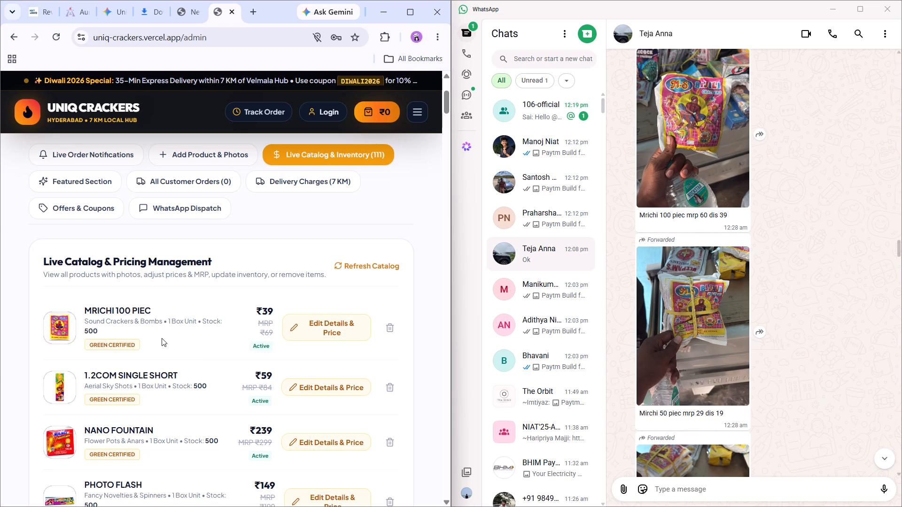
pyautogui.scroll(1, 168, 285)
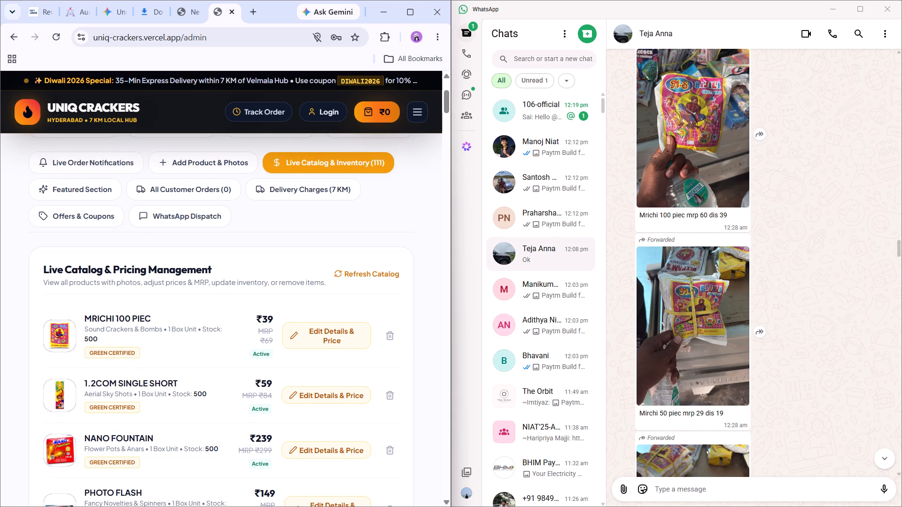
pyautogui.click(194, 161)
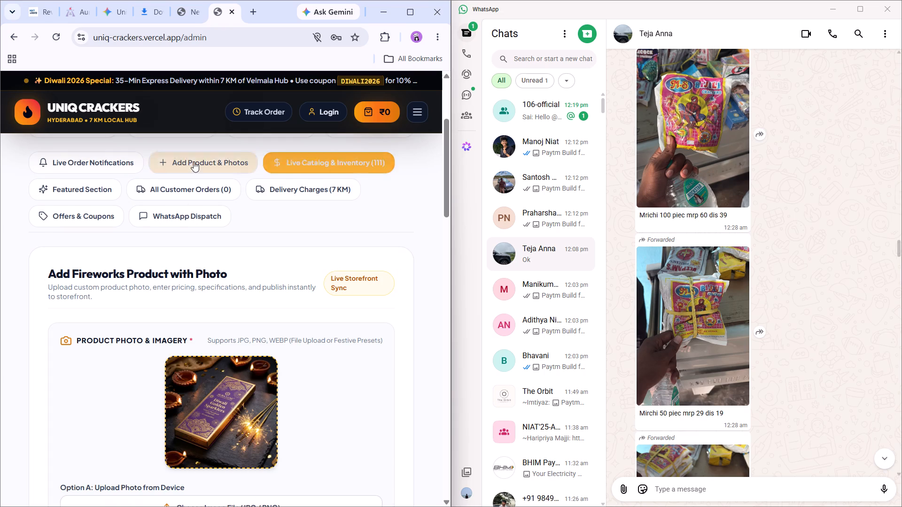
# Upload the image file 12. from the Desktop as the Mirchi 50 piec product's photo.
pyautogui.scroll(-2, 202, 382)
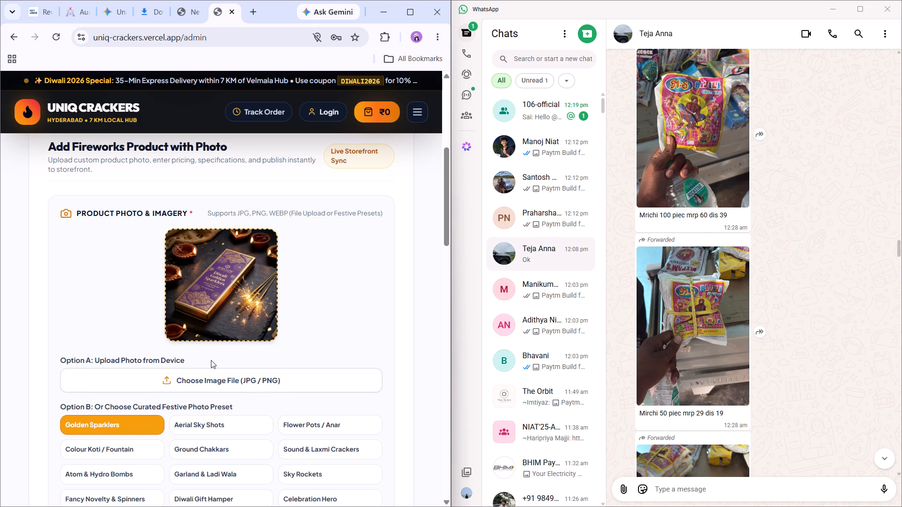
pyautogui.click(206, 382)
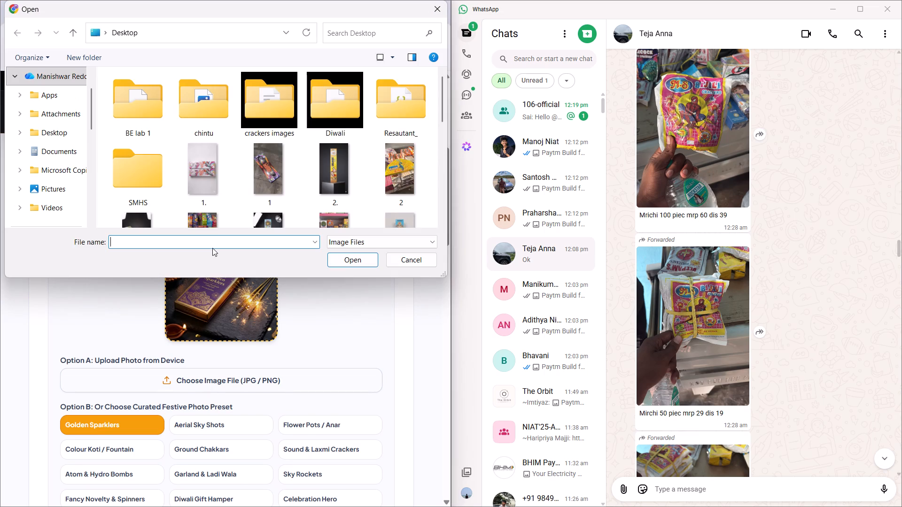
pyautogui.scroll(-1, 215, 201)
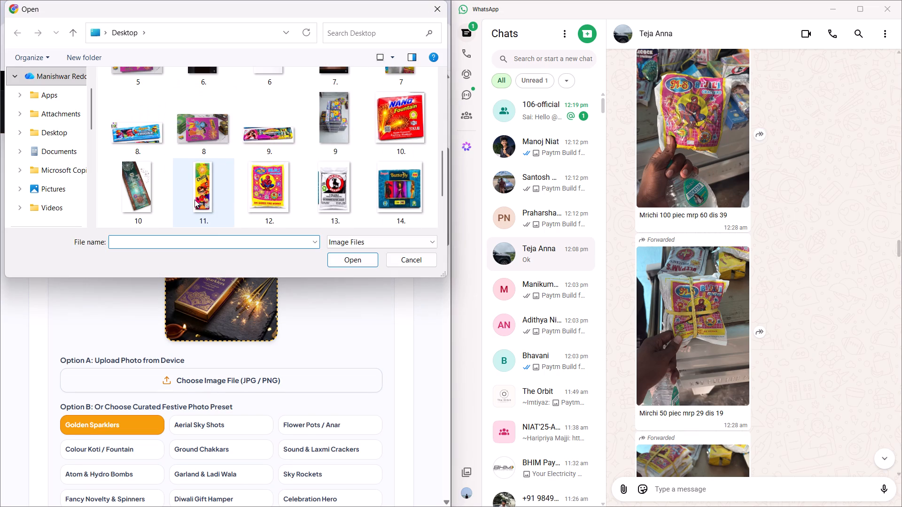
pyautogui.click(248, 200)
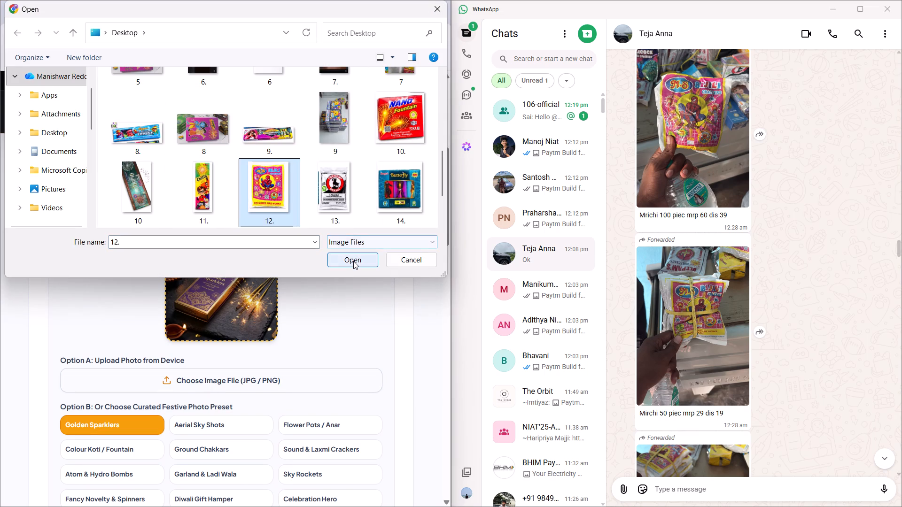
pyautogui.click(353, 261)
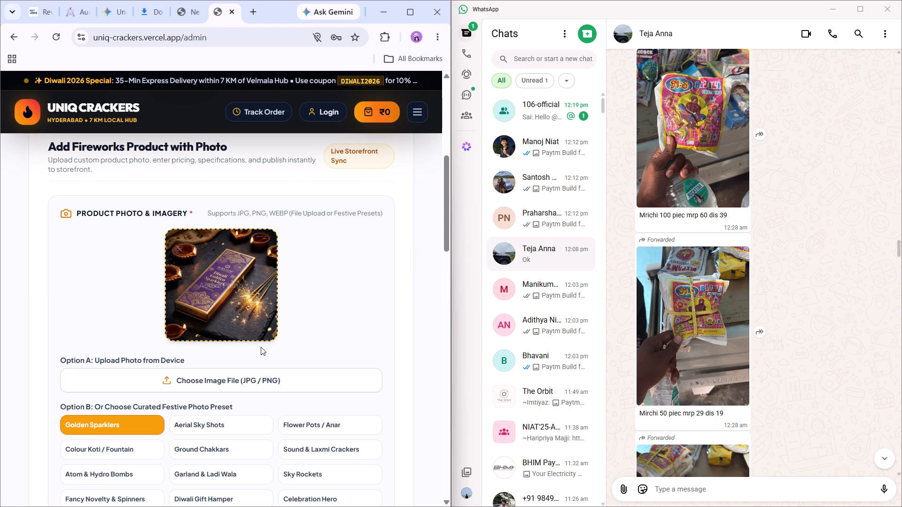
# Title the new product MIRCHI 50 PIEC.
pyautogui.scroll(-4, 256, 350)
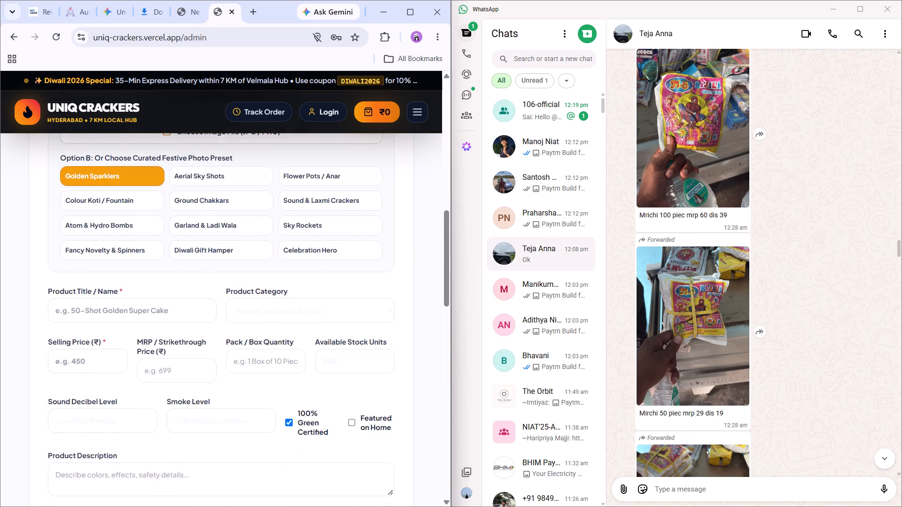
pyautogui.click(170, 336)
pyautogui.write('MIRCHI')
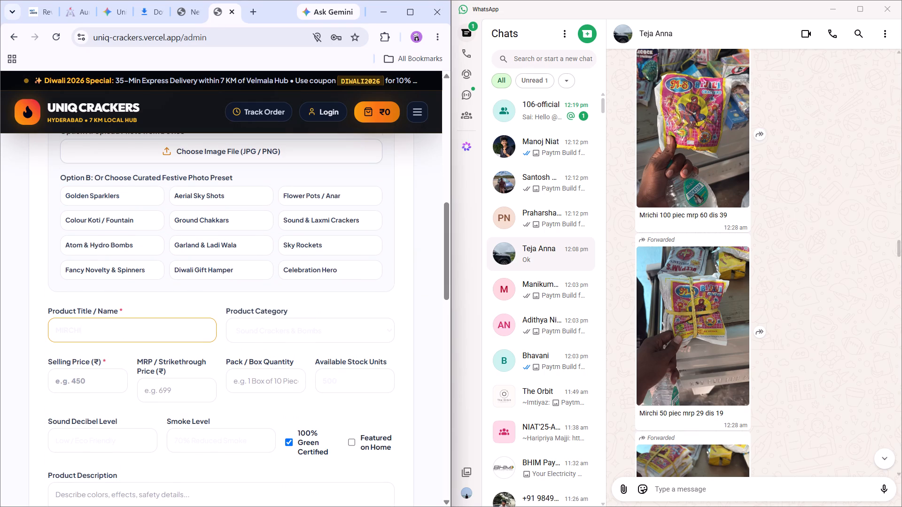
pyautogui.press('space')
pyautogui.write('50')
pyautogui.press('space')
pyautogui.press('p')
pyautogui.write('IEC')
# Price the MIRCHI 50 PIEC product at ₹19 selling price and ₹29 MRP, and publish it to the live storefront.
pyautogui.scroll(-1, 170, 336)
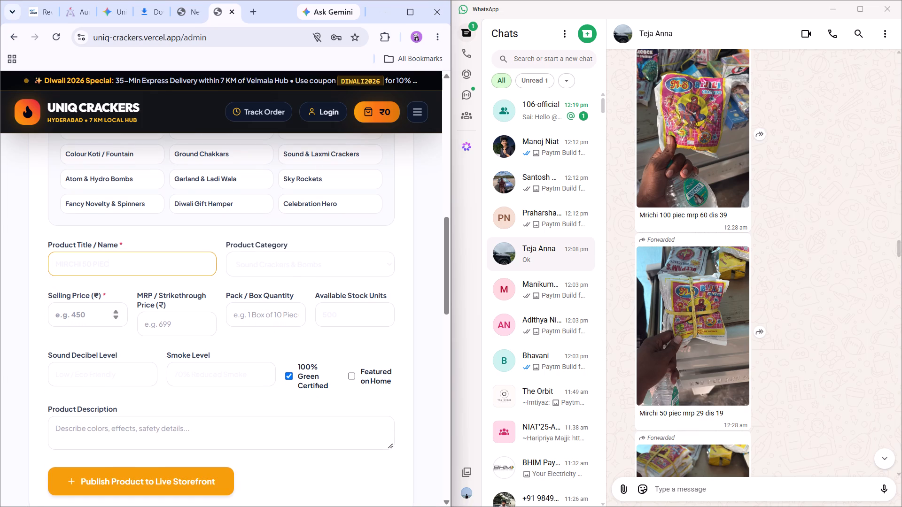
pyautogui.click(90, 319)
pyautogui.write('19')
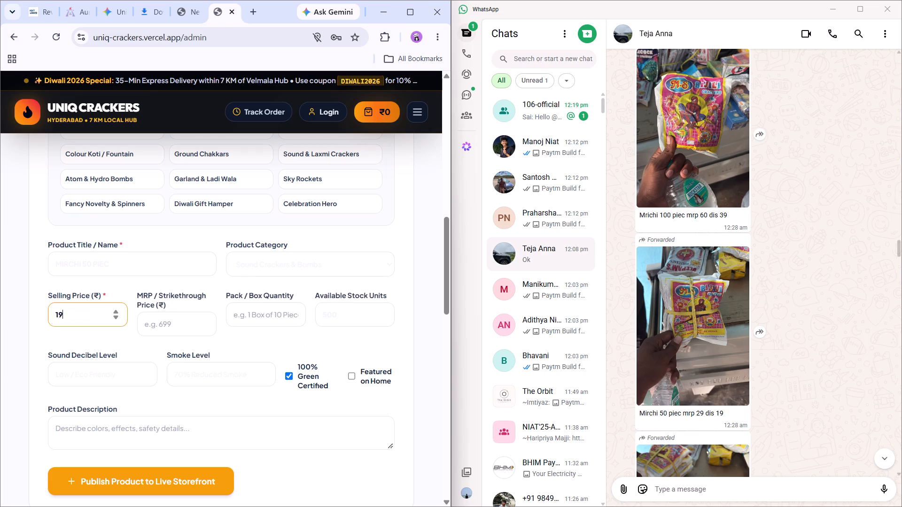
pyautogui.click(171, 325)
pyautogui.write('29')
pyautogui.scroll(-2, 171, 325)
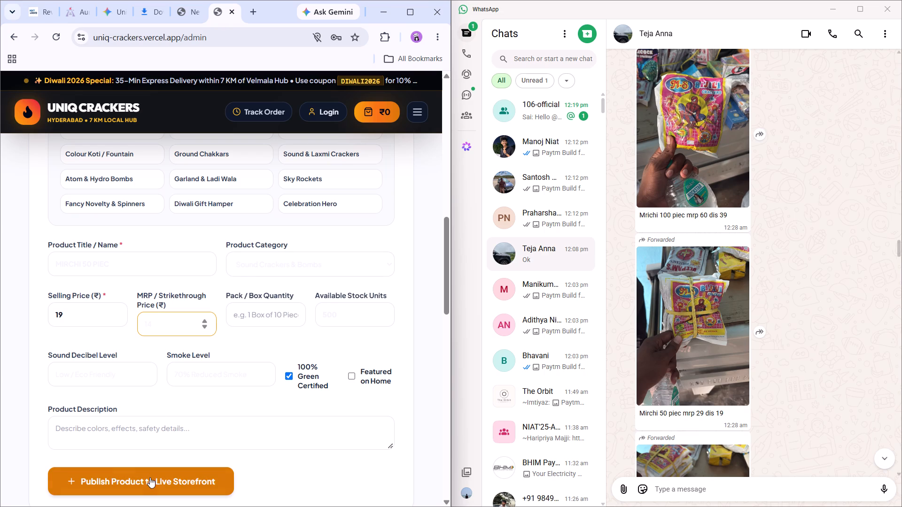
pyautogui.click(150, 477)
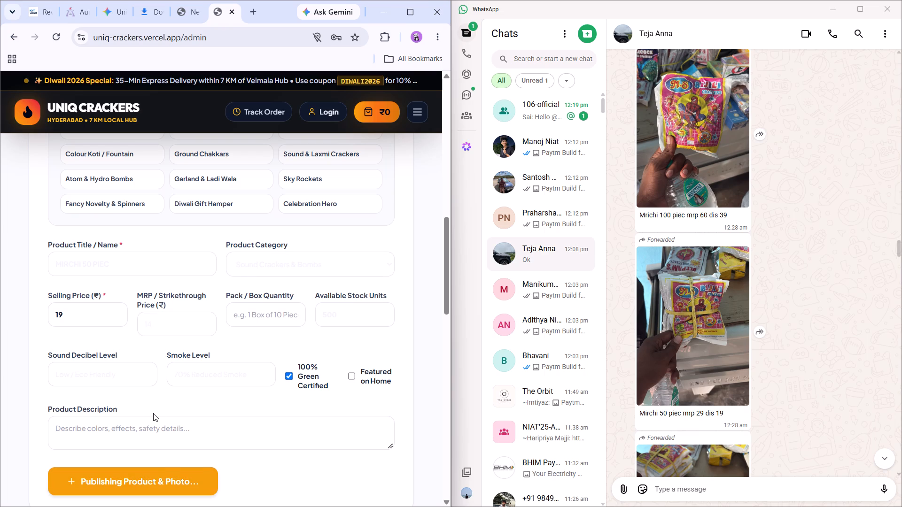
# Open a fresh Add Product & Photos form and start choosing an image file for the Mirchi goat 100 piec product.
pyautogui.scroll(3, 164, 353)
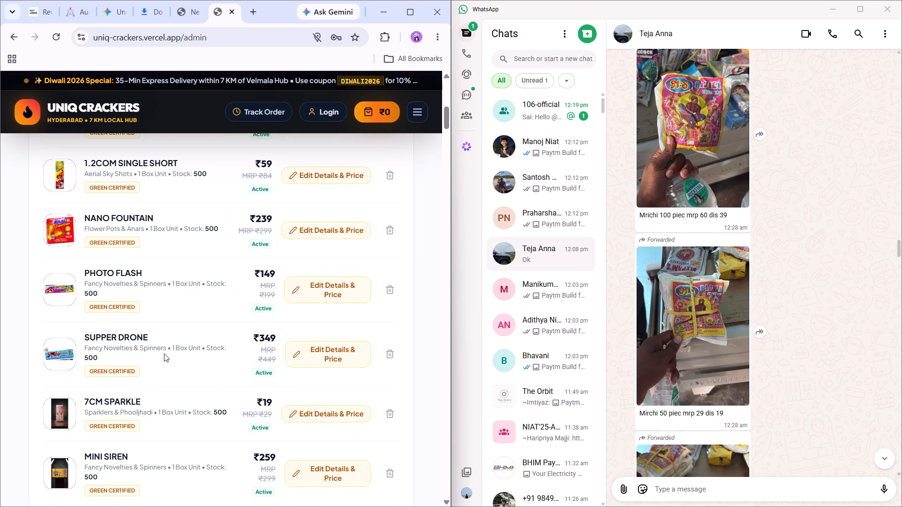
pyautogui.scroll(5, 172, 333)
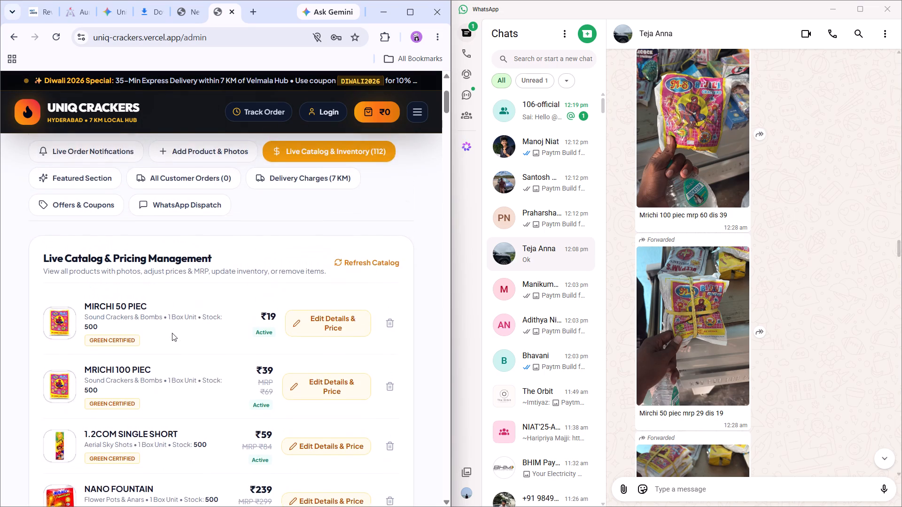
pyautogui.scroll(1, 172, 333)
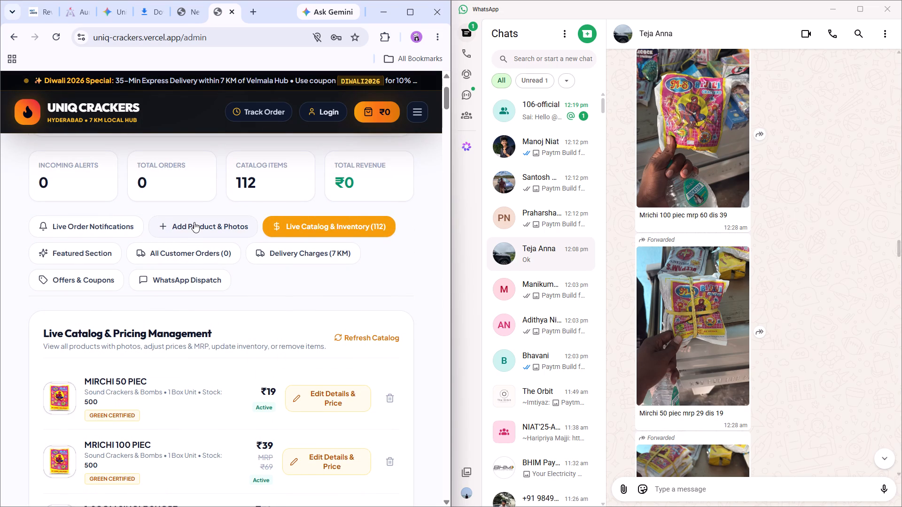
pyautogui.click(194, 222)
pyautogui.scroll(-3, 191, 337)
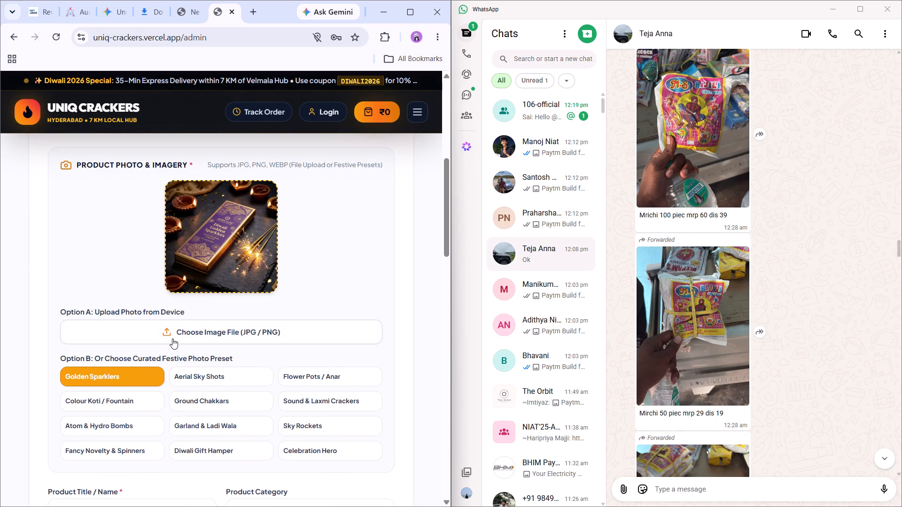
pyautogui.click(176, 332)
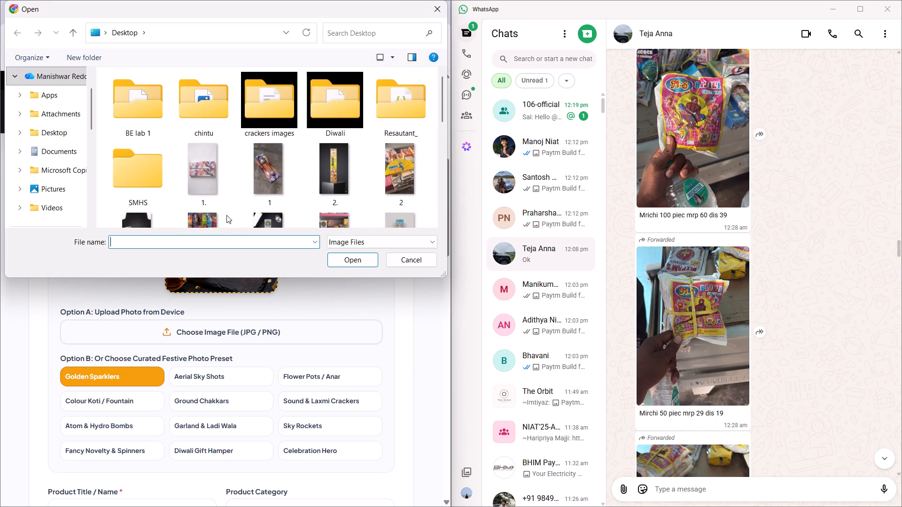
# Upload the image file 13. from the Desktop as the Mirchi goat 100 piec product's photo.
pyautogui.scroll(-5, 227, 214)
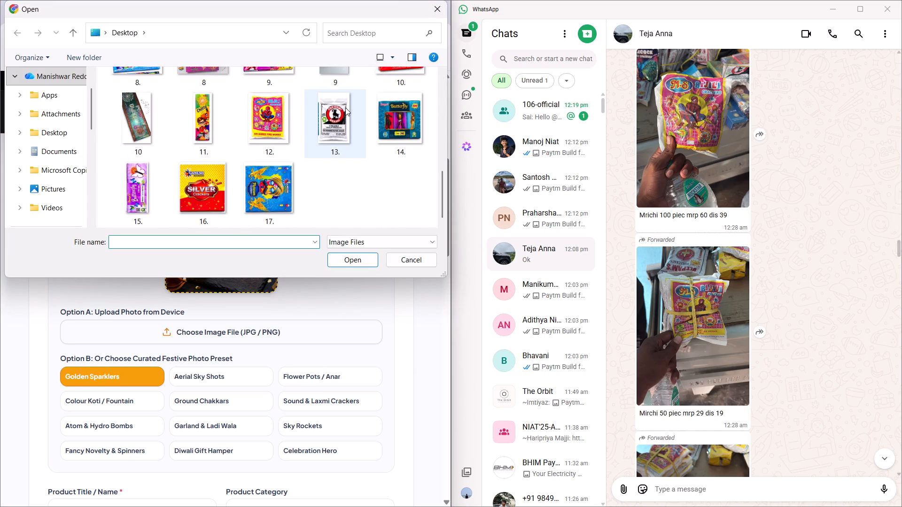
pyautogui.click(345, 108)
pyautogui.click(352, 261)
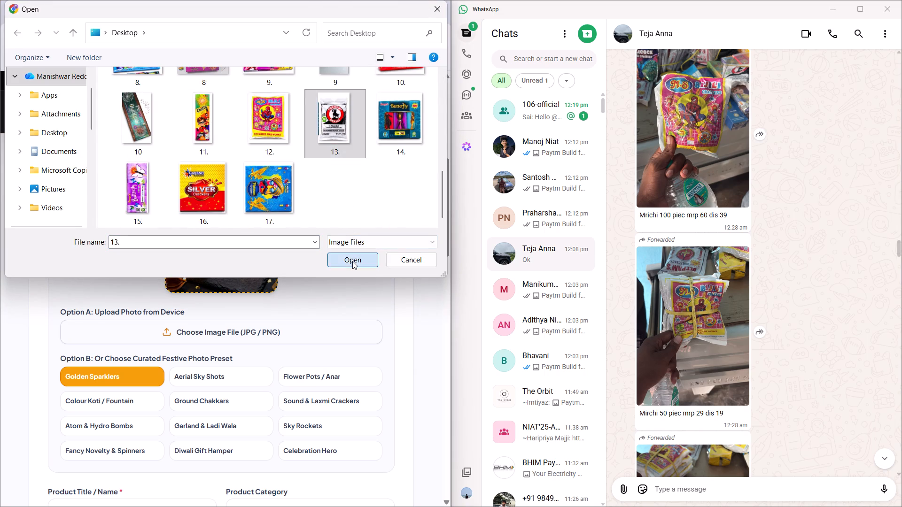
pyautogui.scroll(-1, 640, 290)
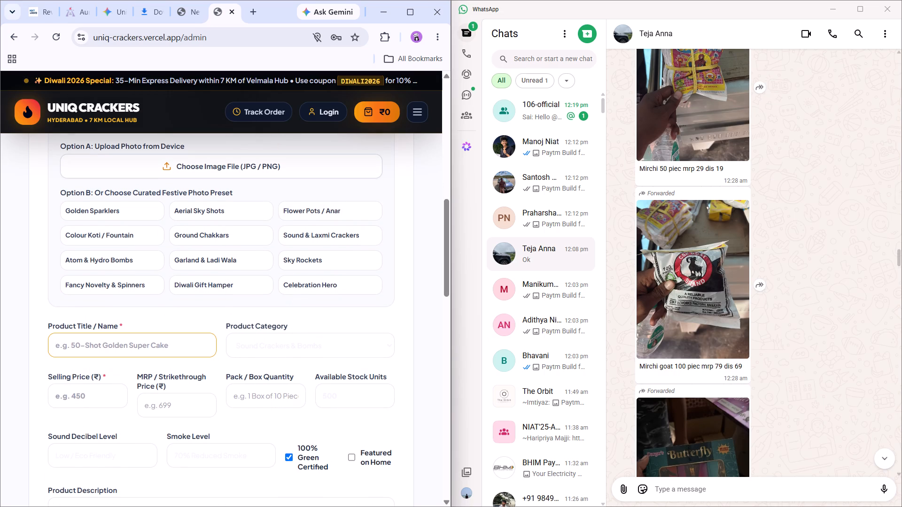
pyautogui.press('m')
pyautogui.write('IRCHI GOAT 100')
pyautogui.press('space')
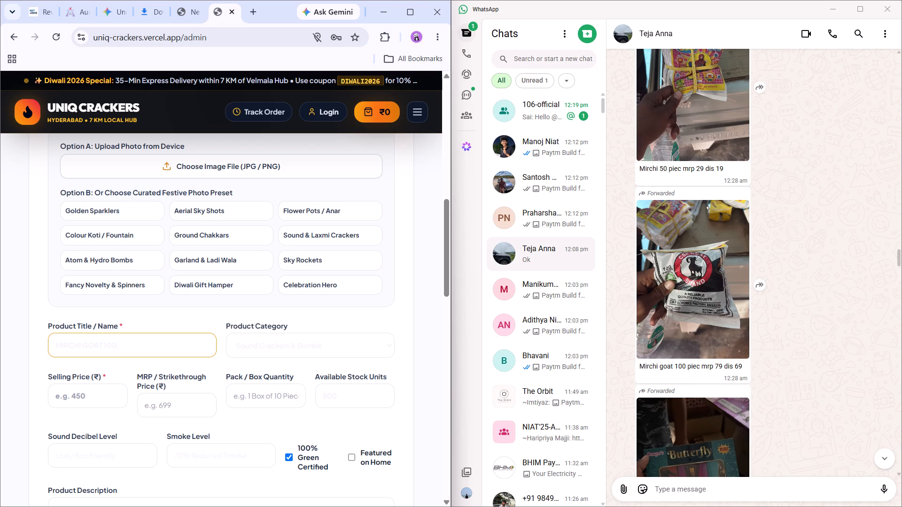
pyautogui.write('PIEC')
# Price the MIRCHI GOAT 100 PIEC product at ₹69 selling price and ₹79 MRP, and publish it to the live storefront.
pyautogui.scroll(-1, 224, 368)
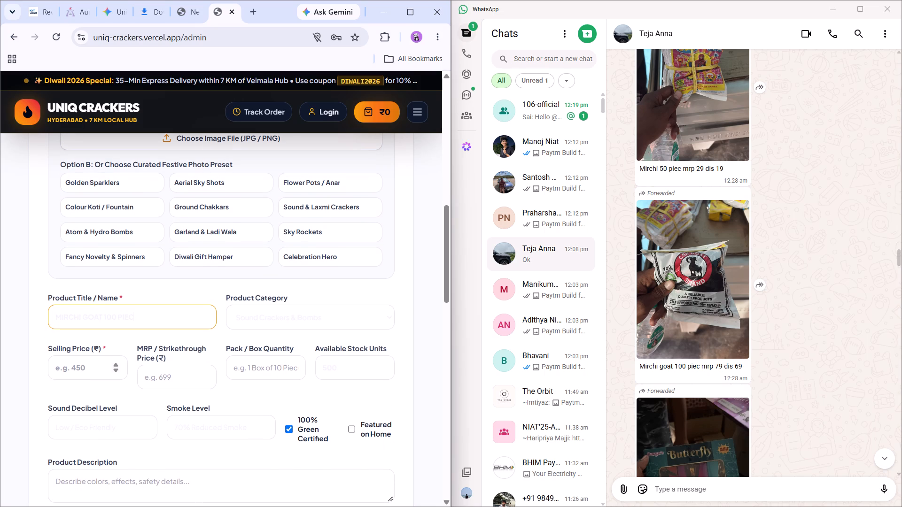
pyautogui.click(89, 362)
pyautogui.write('69')
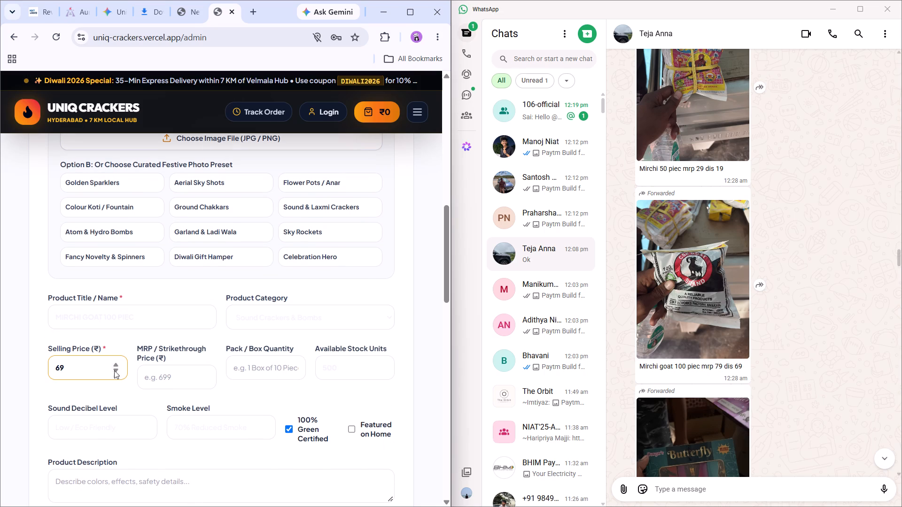
pyautogui.click(167, 377)
pyautogui.write('79')
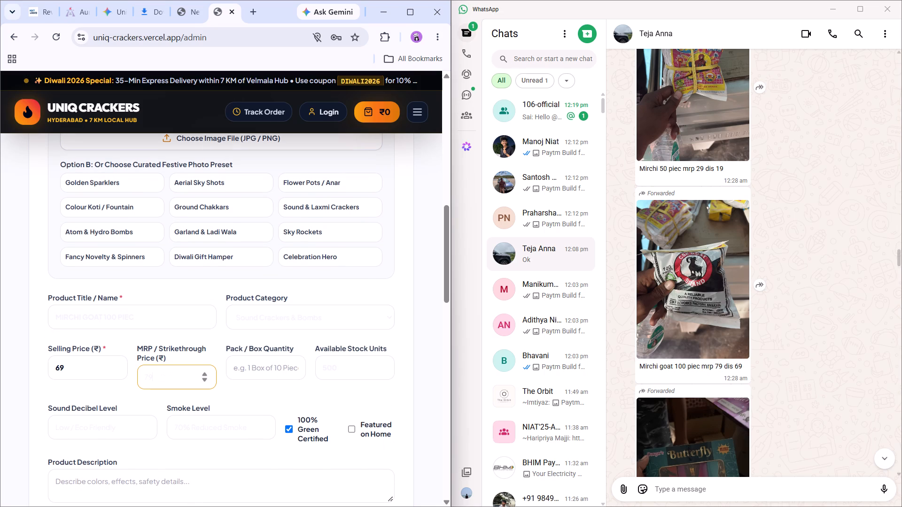
pyautogui.scroll(-3, 163, 410)
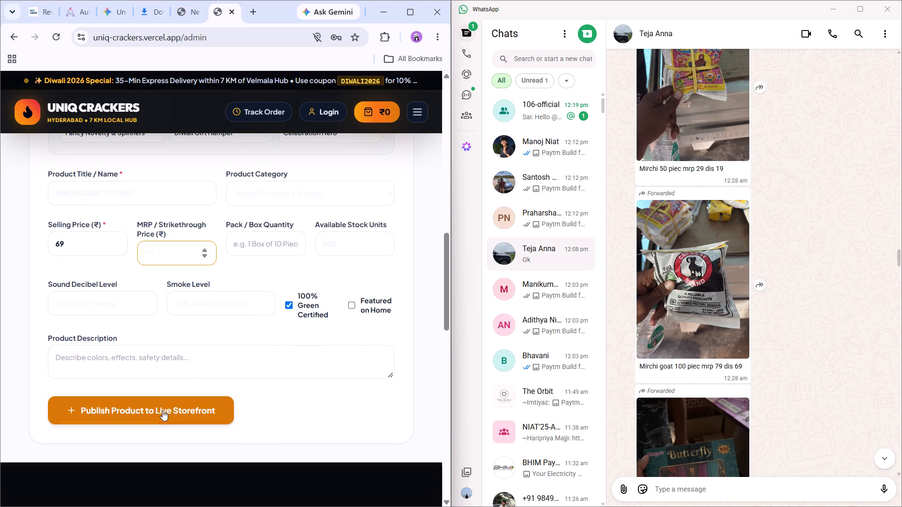
pyautogui.click(163, 410)
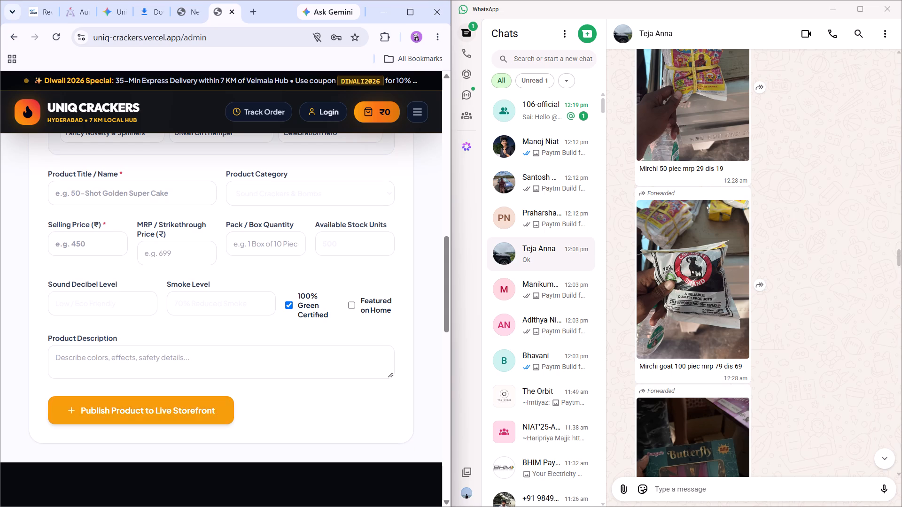
# Open a fresh Add Product & Photos form and upload image 14. as the Butterfly 3 in 1 product photo.
pyautogui.scroll(7, 152, 351)
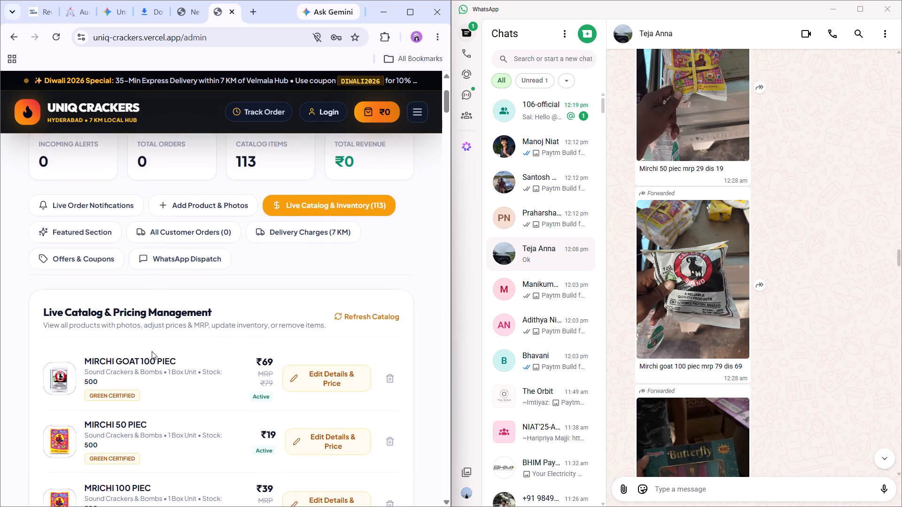
pyautogui.click(201, 162)
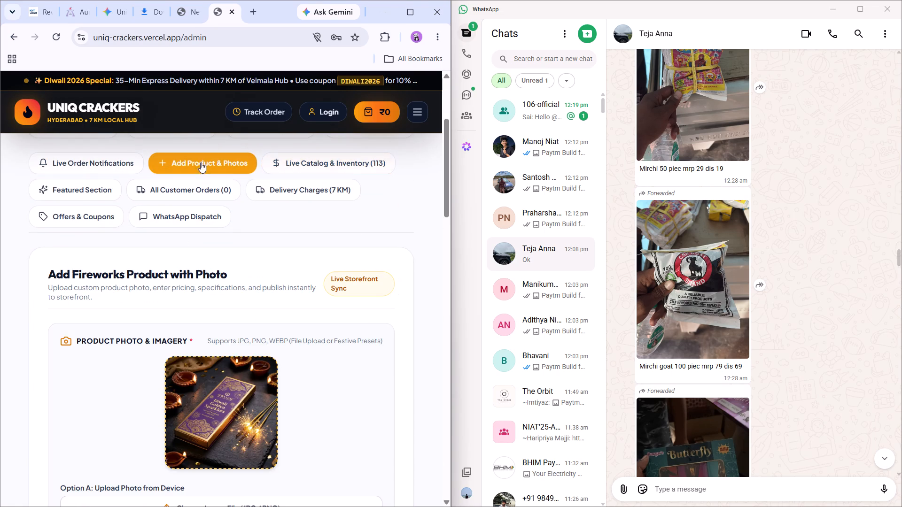
pyautogui.scroll(-3, 195, 339)
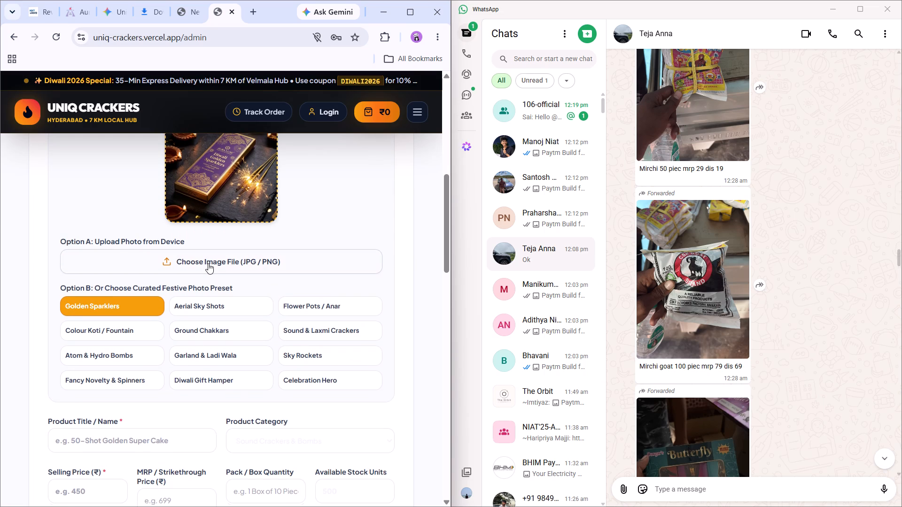
pyautogui.click(208, 263)
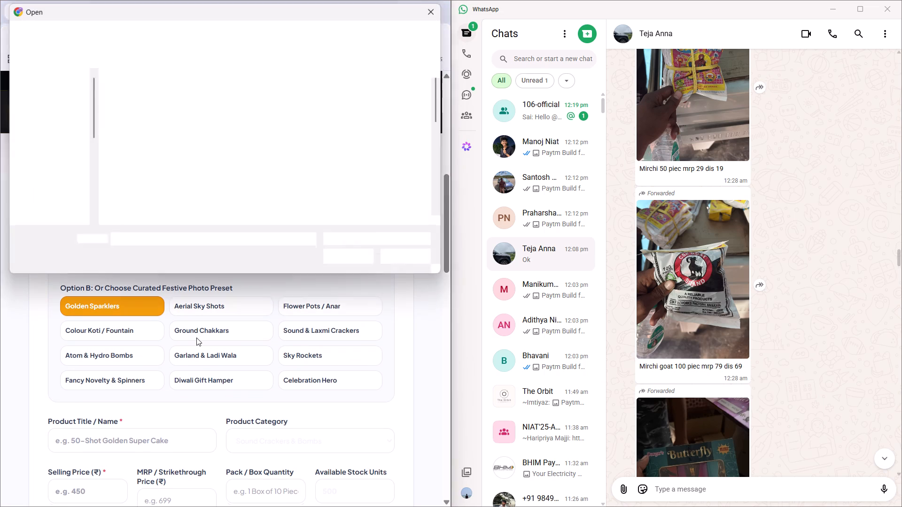
pyautogui.scroll(-5, 229, 219)
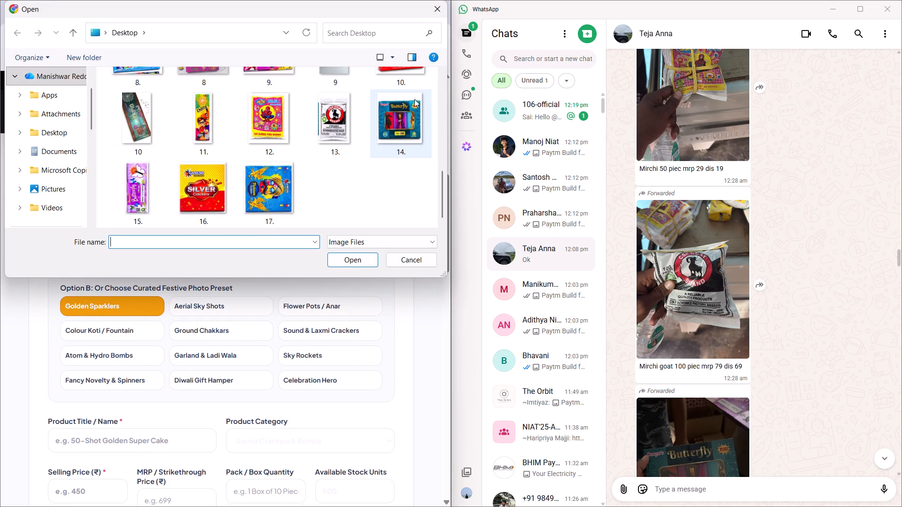
pyautogui.click(412, 115)
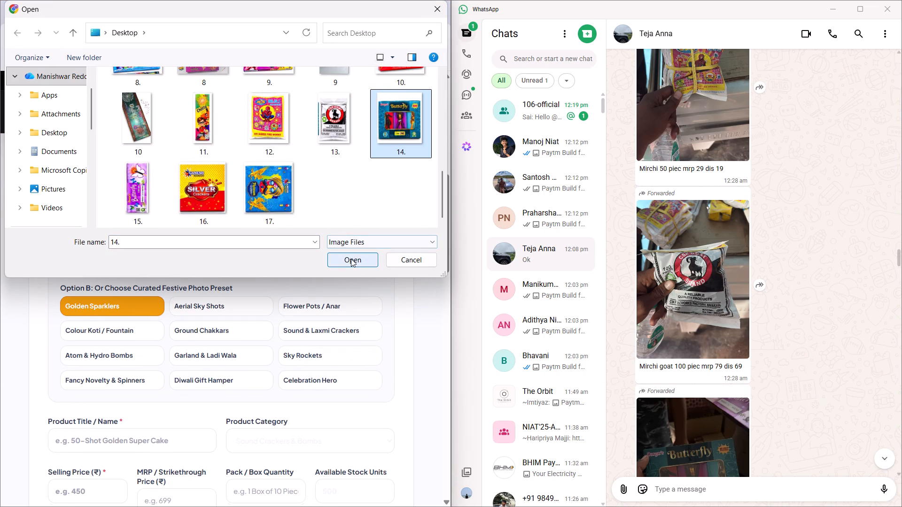
pyautogui.click(351, 259)
# Title the new product BUTTERFLY 3 IN 1 and assign it to the Fancy Novelties & Spinners category.
pyautogui.scroll(-1, 622, 294)
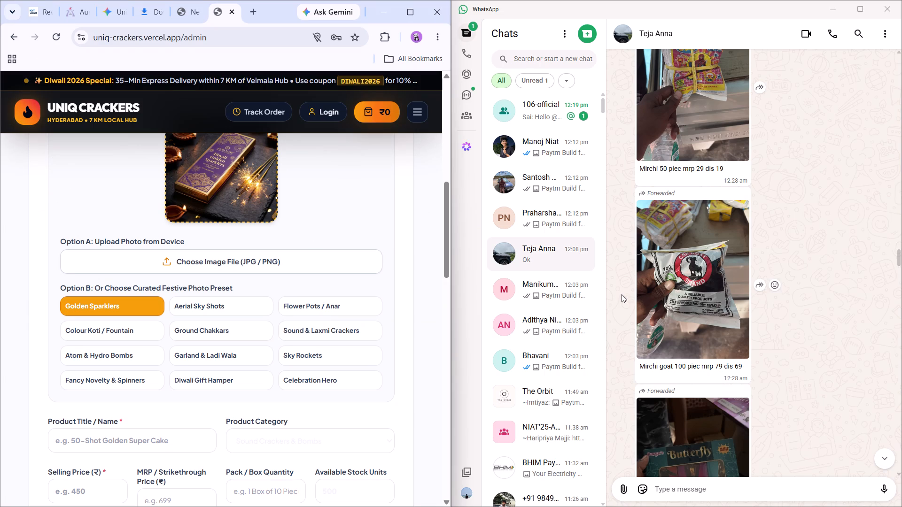
pyautogui.scroll(-1, 622, 294)
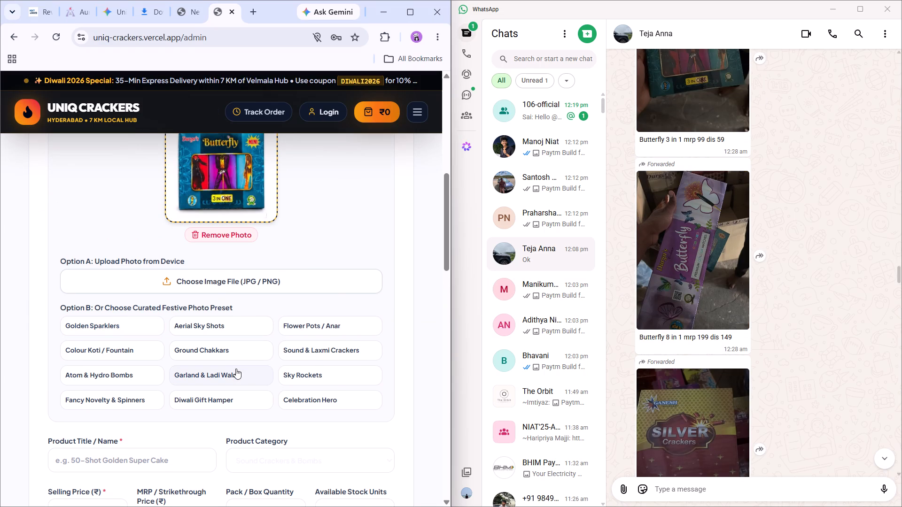
pyautogui.scroll(-1, 192, 439)
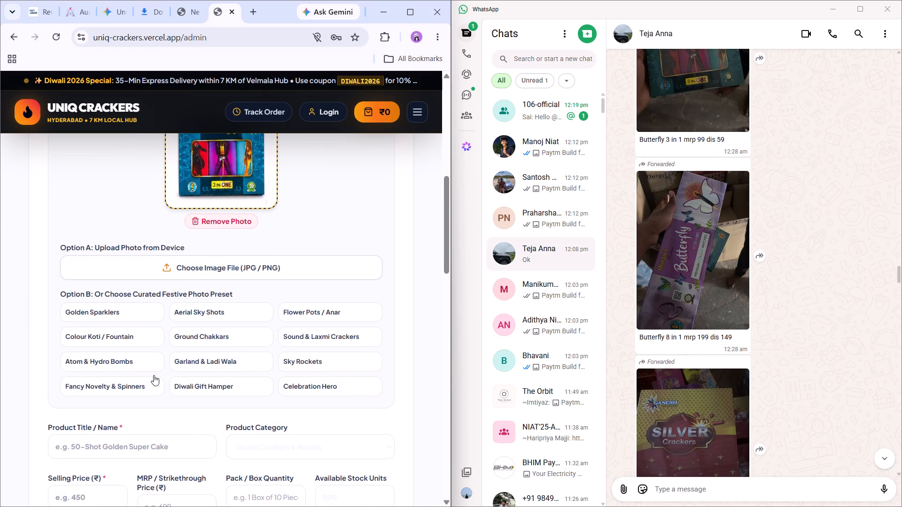
pyautogui.click(108, 447)
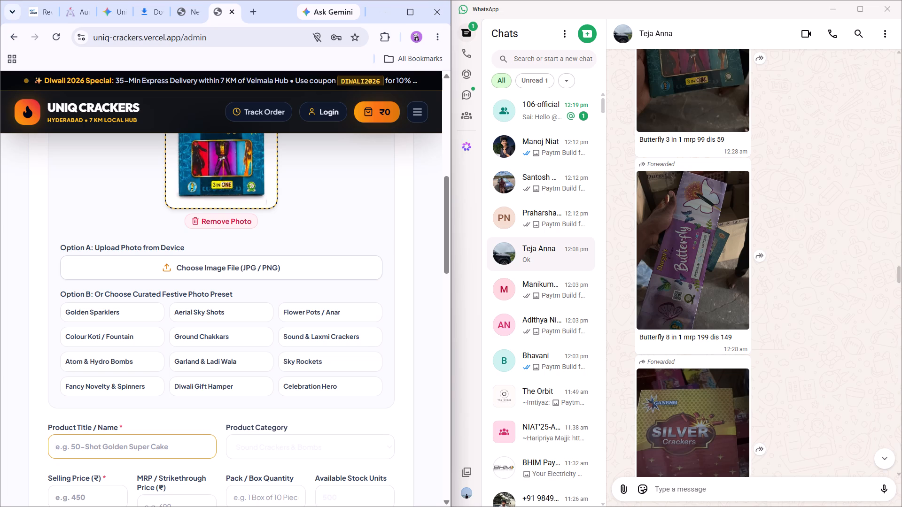
pyautogui.write('BUTTER')
pyautogui.write('FLY')
pyautogui.press('space')
pyautogui.write('3 IN 1')
pyautogui.scroll(-4, 137, 448)
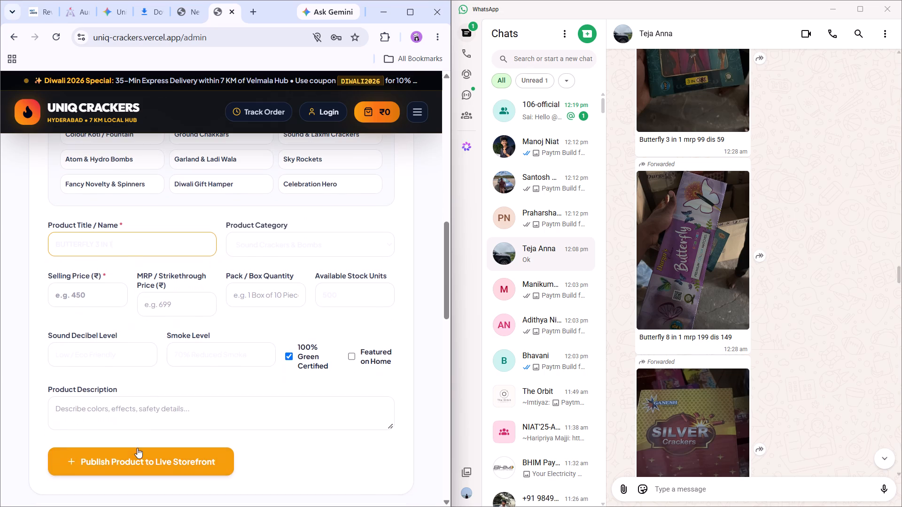
pyautogui.click(285, 251)
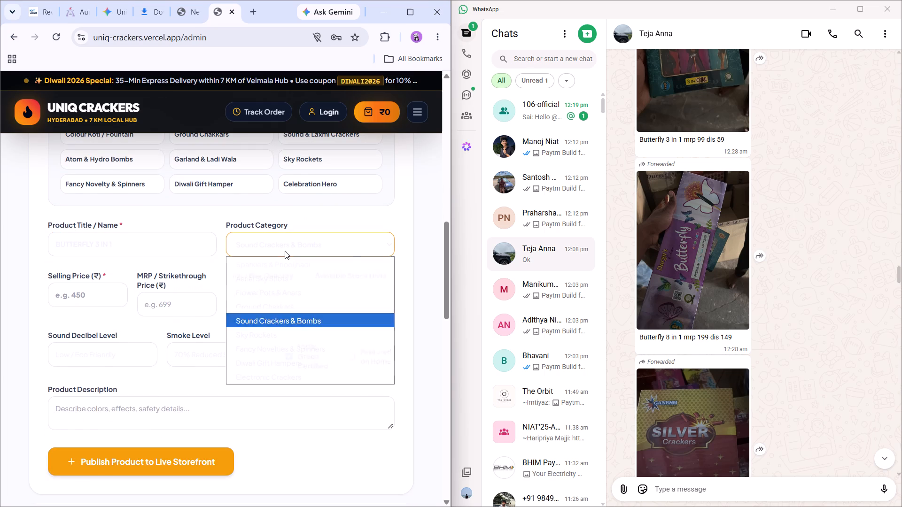
pyautogui.click(277, 346)
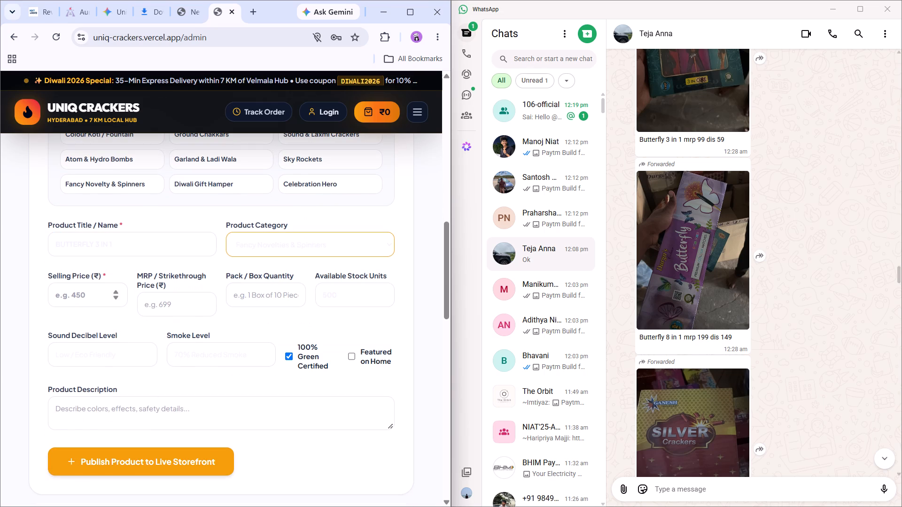
# Price the BUTTERFLY 3 IN 1 product at ₹59 selling price and ₹99 MRP, and publish it to the live storefront.
pyautogui.click(78, 300)
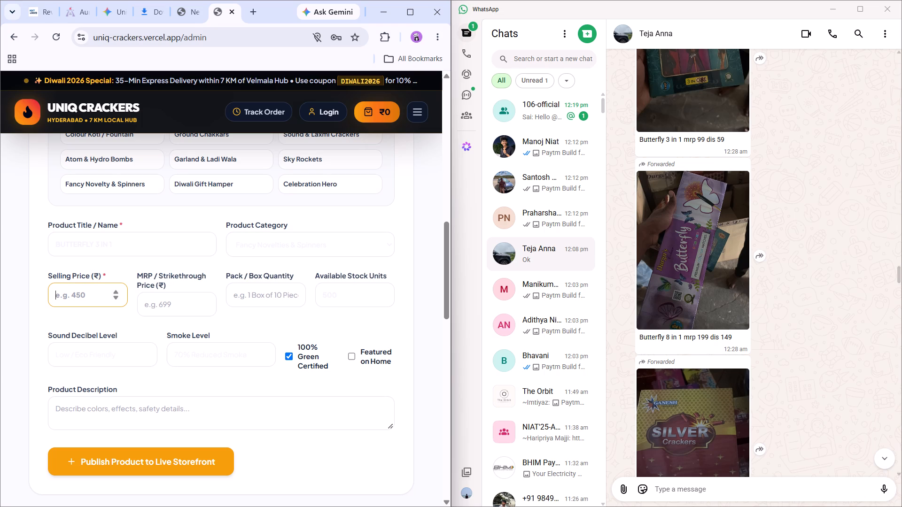
pyautogui.write('59')
pyautogui.click(158, 300)
pyautogui.write('99')
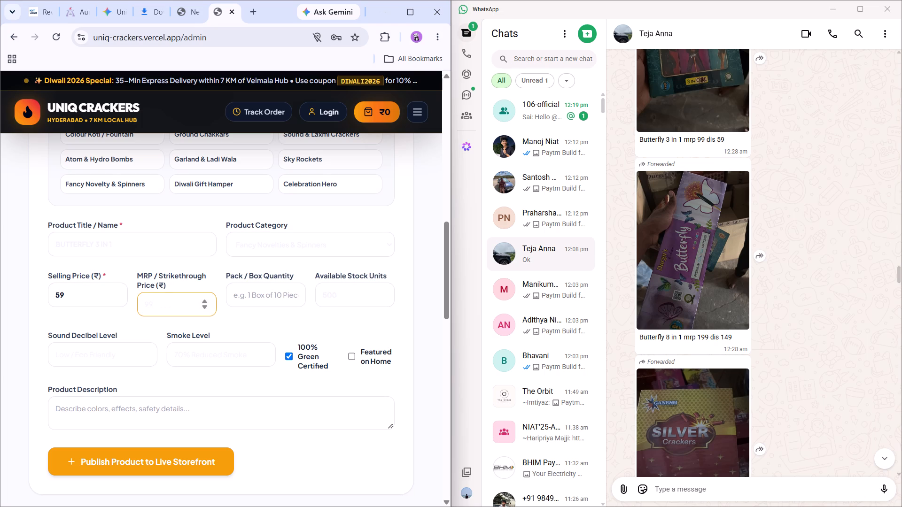
pyautogui.click(148, 465)
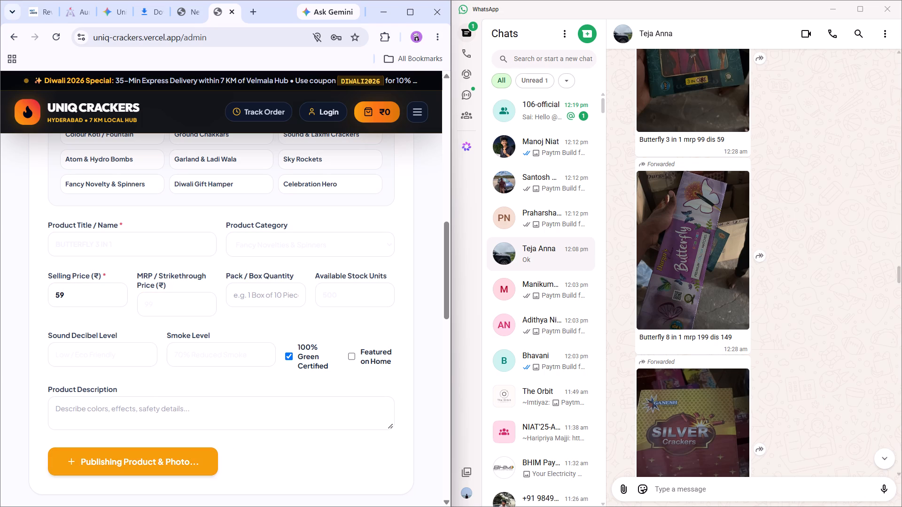
# Open a fresh Add Product & Photos form and upload image 15. as the Butterfly 8 in 1 product photo.
pyautogui.scroll(4, 148, 426)
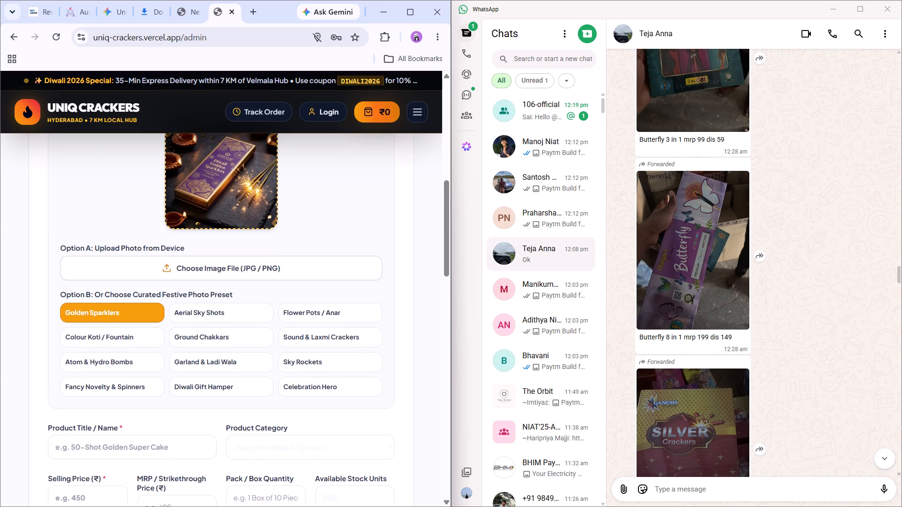
pyautogui.click(213, 264)
pyautogui.scroll(1, 213, 264)
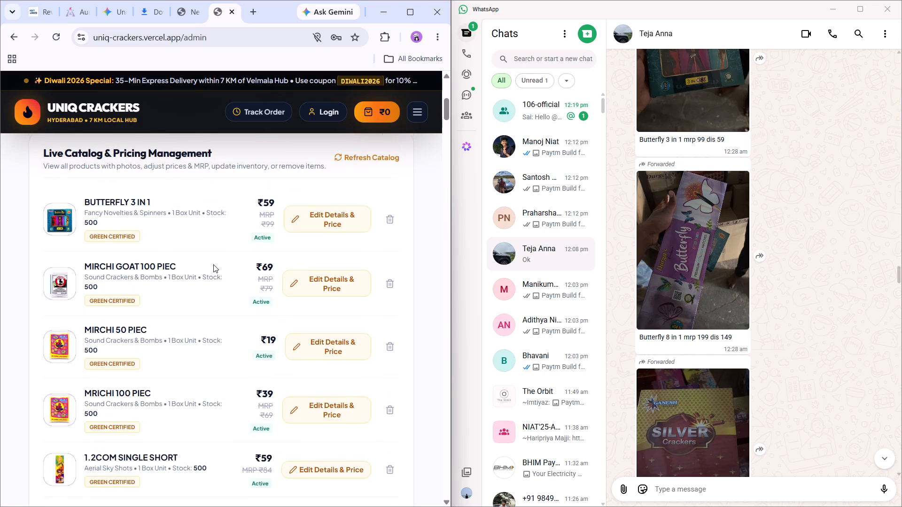
pyautogui.scroll(4, 213, 264)
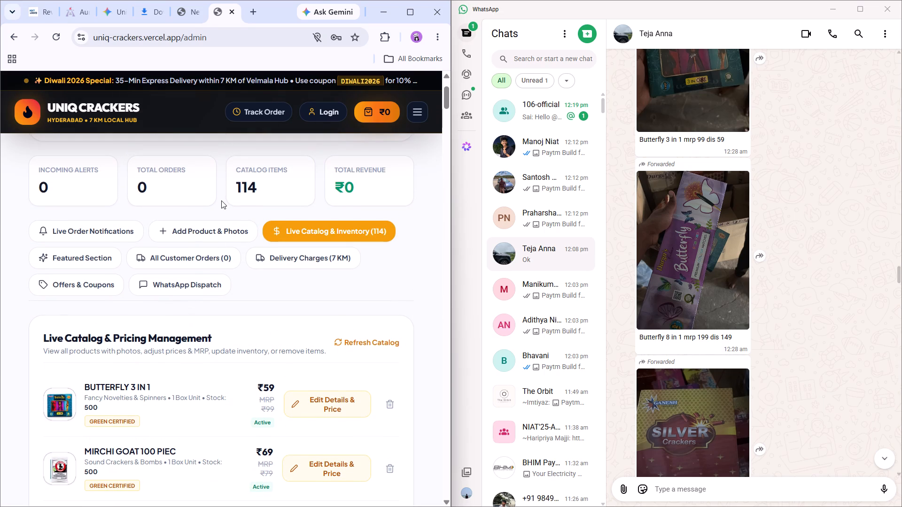
pyautogui.click(207, 232)
pyautogui.scroll(-4, 186, 338)
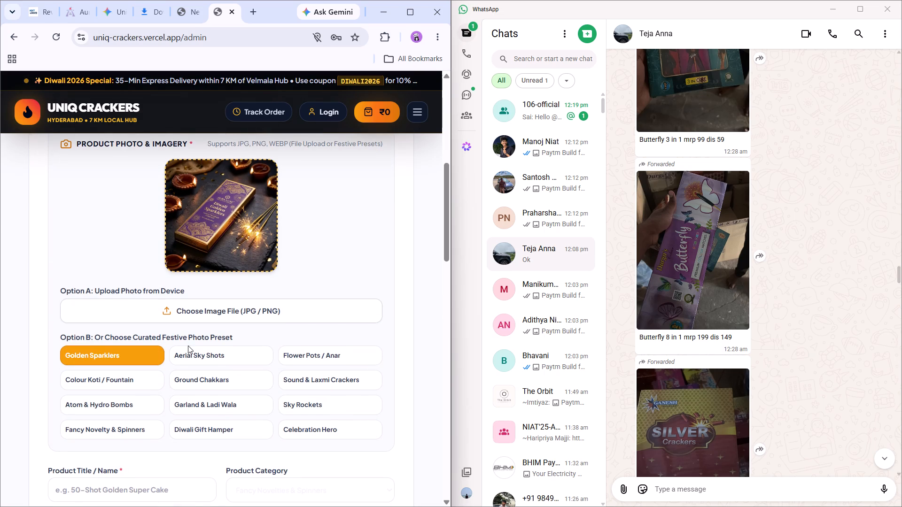
pyautogui.click(204, 317)
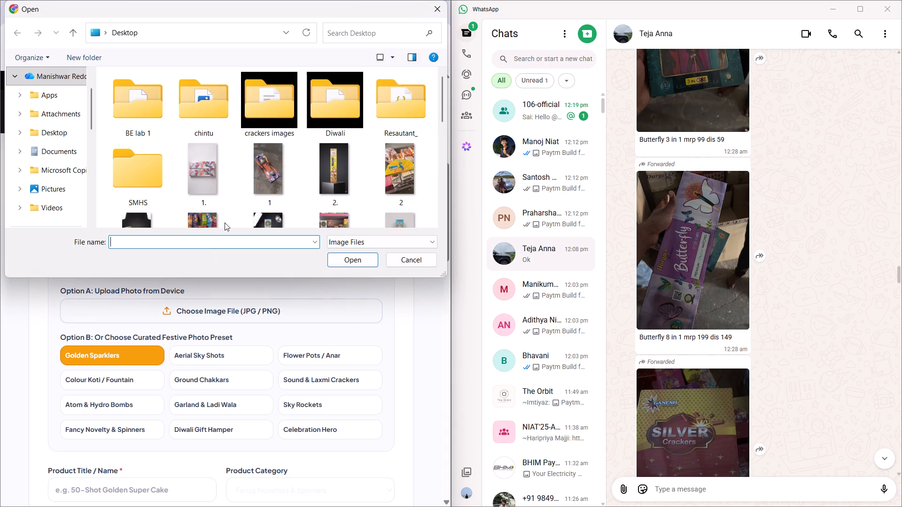
pyautogui.scroll(-6, 255, 169)
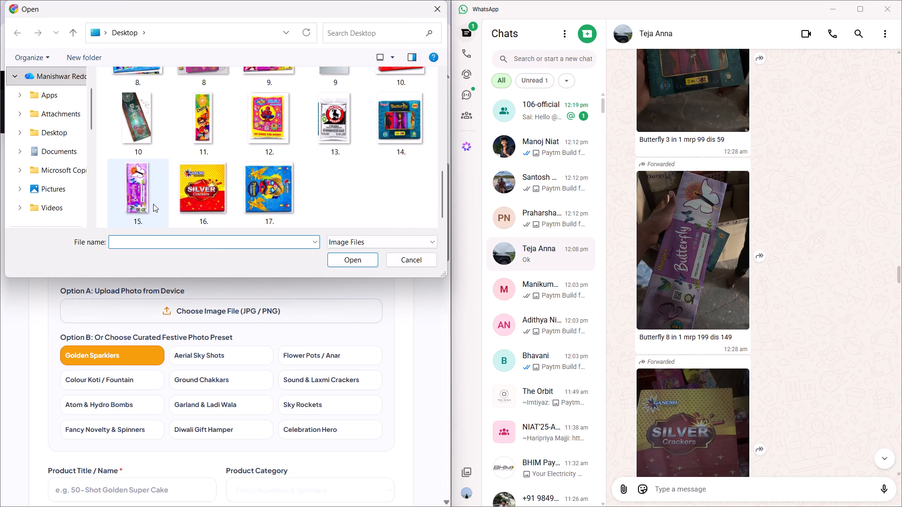
pyautogui.click(153, 204)
pyautogui.click(359, 260)
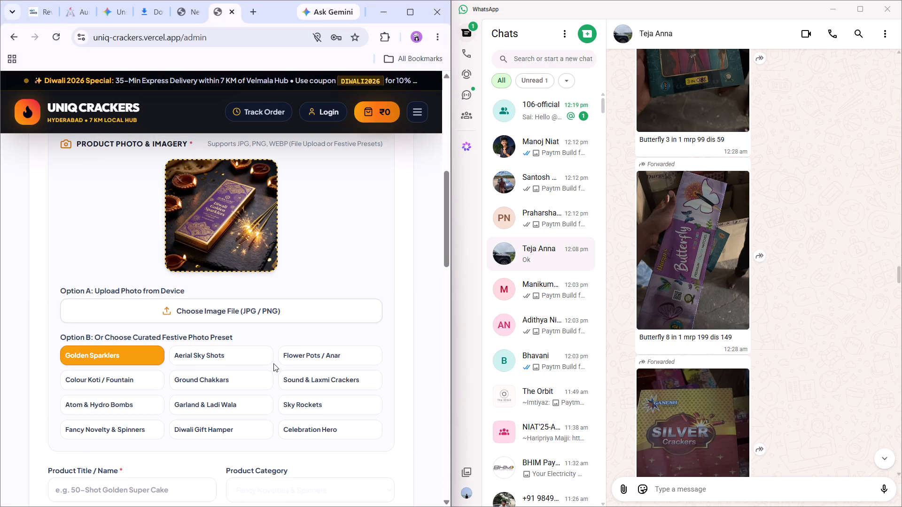
# Title the new product BUTTERFLY 8 IN 1.
pyautogui.scroll(-1, 236, 377)
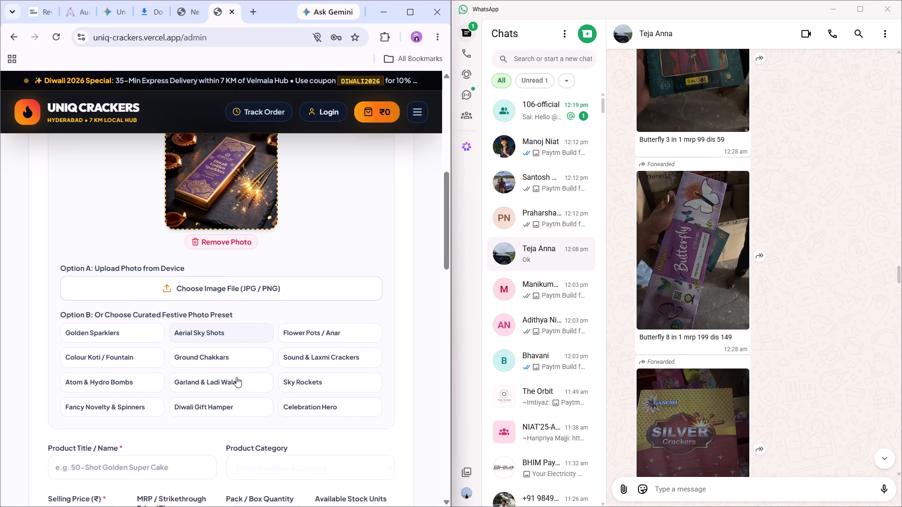
pyautogui.scroll(-4, 236, 377)
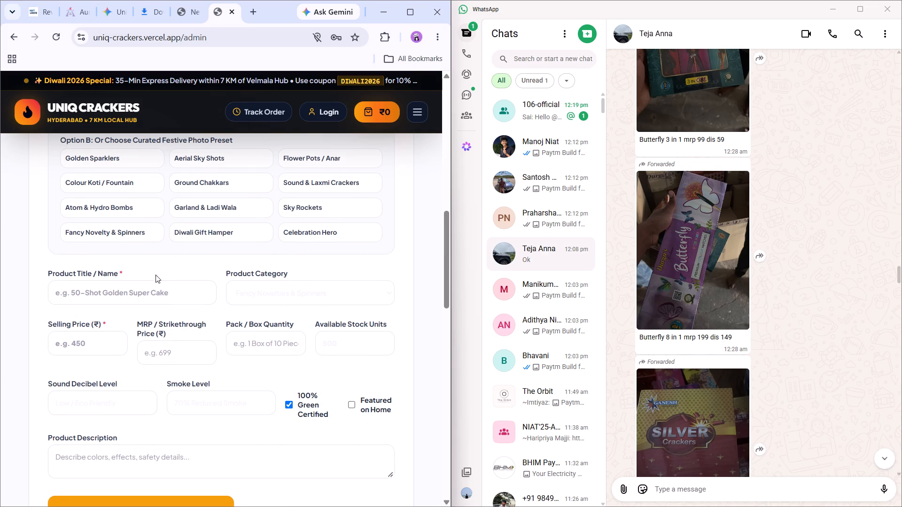
pyautogui.click(153, 296)
pyautogui.write('BUTT')
pyautogui.write('ERFLY')
pyautogui.press('space')
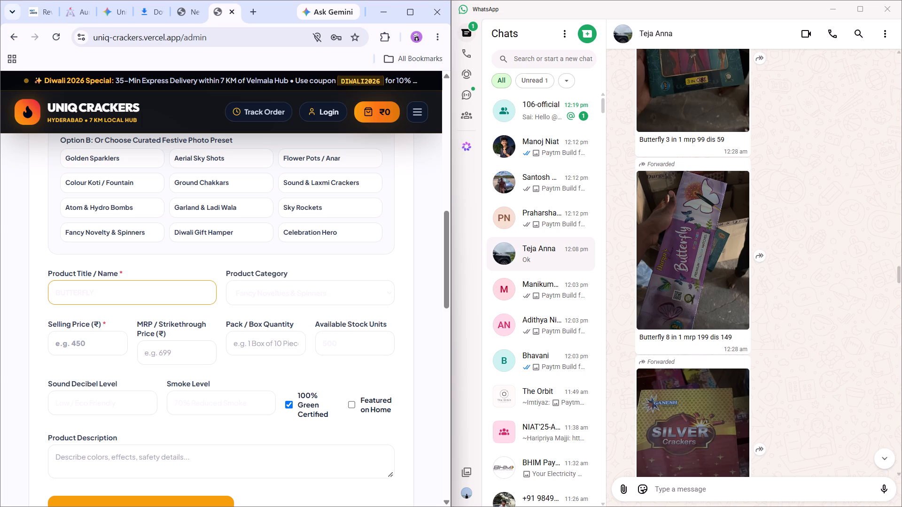
pyautogui.write('8 IN')
pyautogui.press('space')
pyautogui.press('1')
# Price the BUTTERFLY 8 IN 1 product at ₹149 selling price and ₹199 MRP, and publish it to the live storefront.
pyautogui.click(75, 349)
pyautogui.write('149')
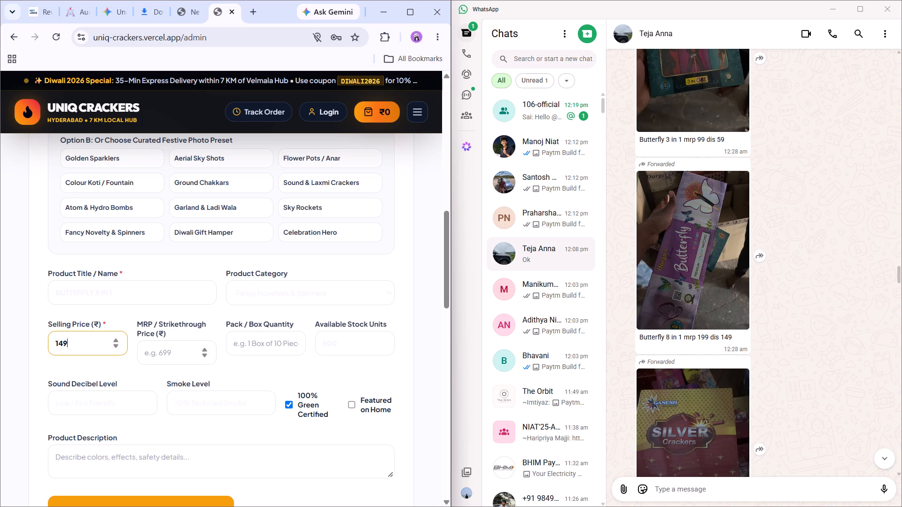
pyautogui.click(163, 349)
pyautogui.write('199')
pyautogui.scroll(-1, 163, 349)
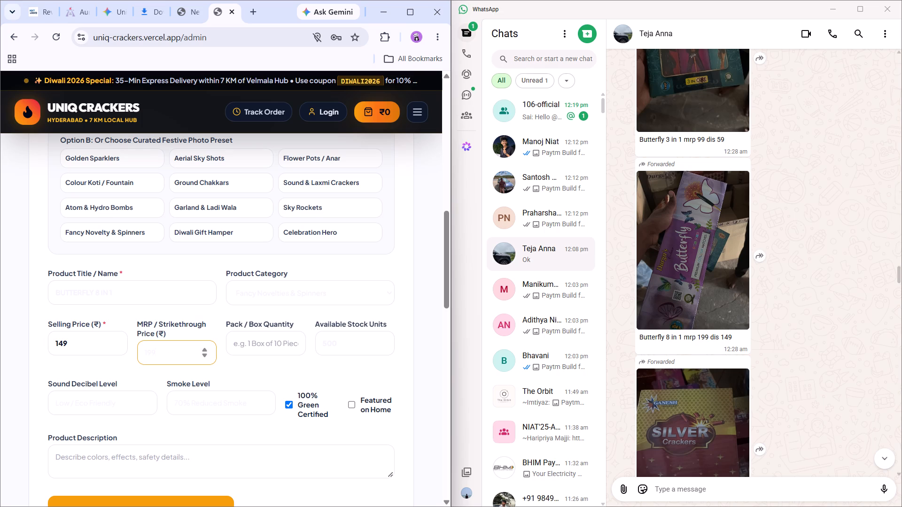
pyautogui.scroll(-2, 163, 349)
pyautogui.scroll(-1, 158, 427)
pyautogui.click(164, 416)
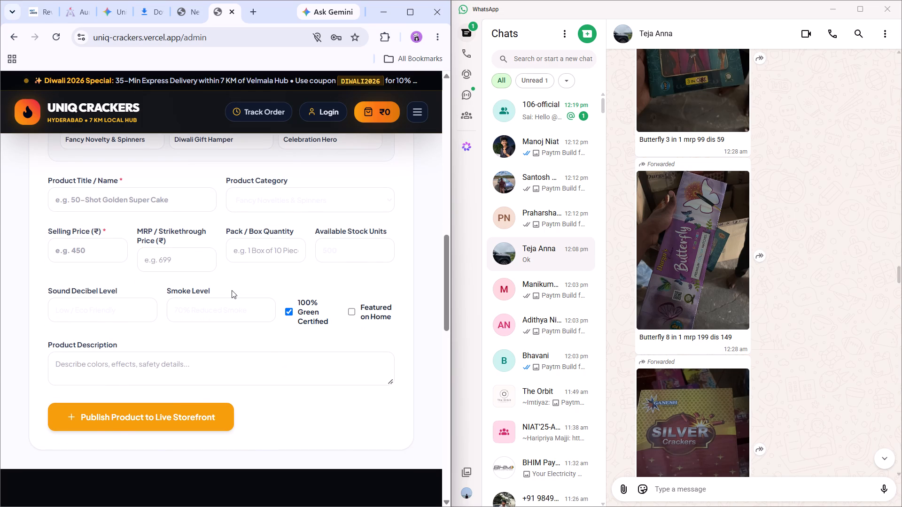
# Correct the MRP of the BUTTERFLY 8 IN 1 catalog item to ₹199 and save the change.
pyautogui.scroll(6, 232, 290)
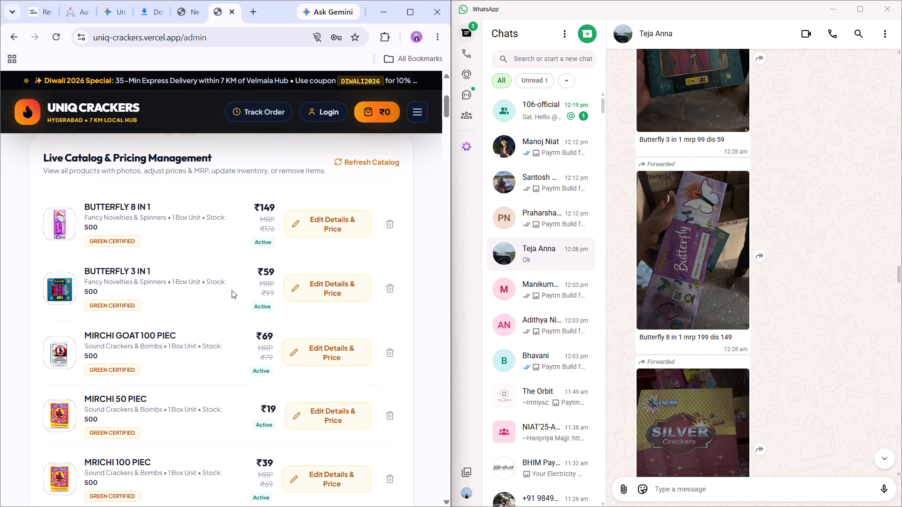
pyautogui.scroll(2, 232, 290)
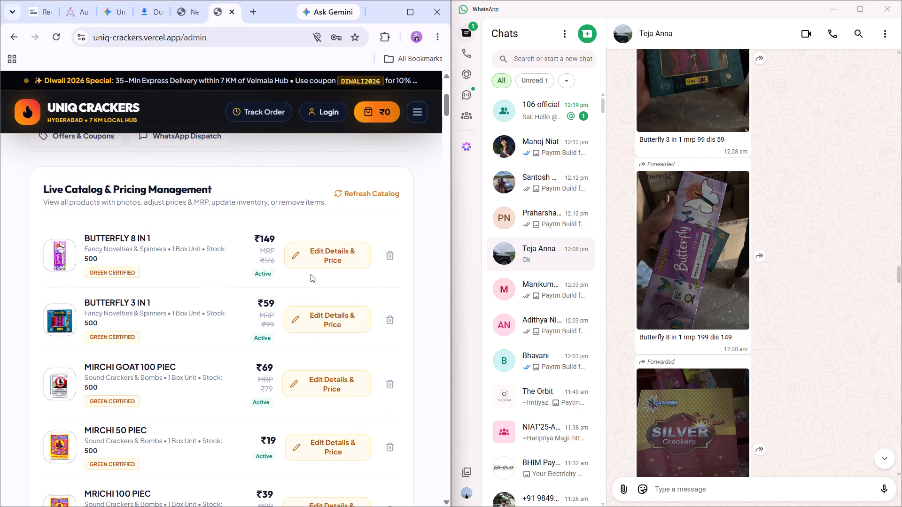
pyautogui.click(342, 253)
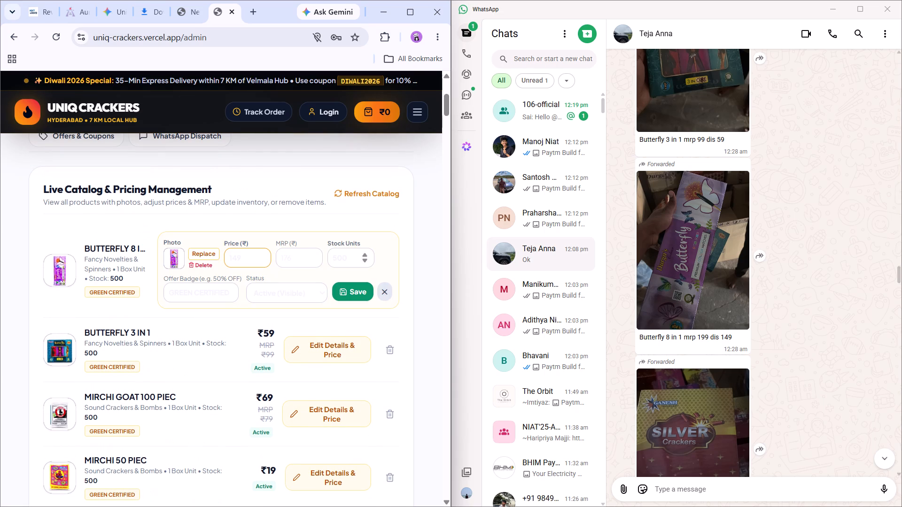
pyautogui.click(296, 260)
pyautogui.press('BackSpace')
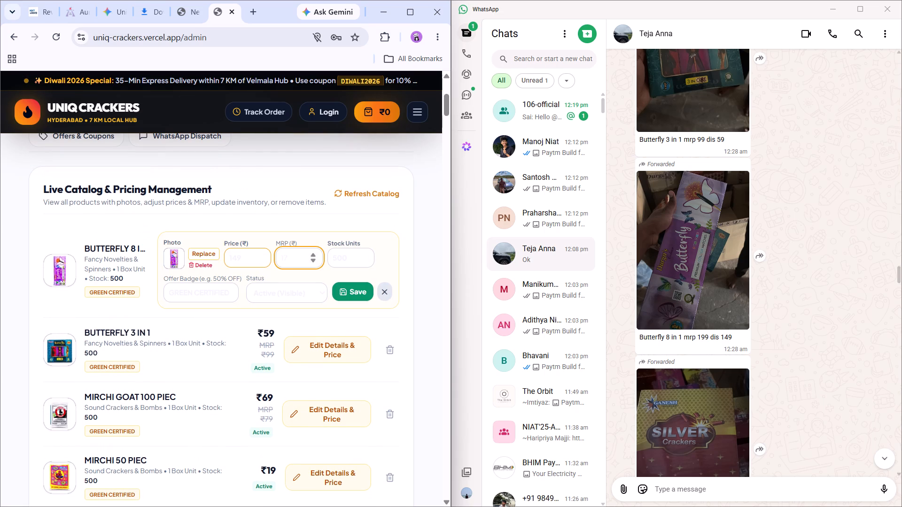
pyautogui.press('BackSpace')
pyautogui.write('99')
pyautogui.click(350, 295)
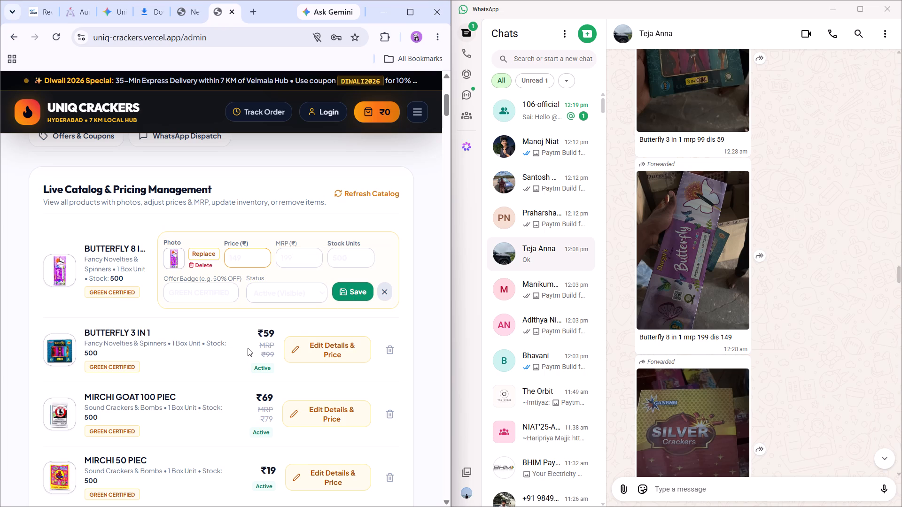
# Open a fresh Add Product & Photos form and upload image 16. as the Silver Crackers product photo.
pyautogui.scroll(4, 248, 348)
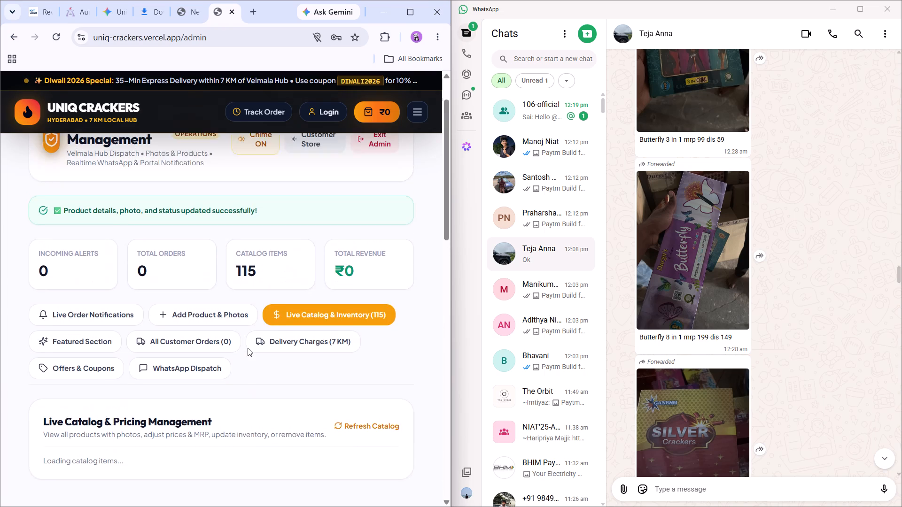
pyautogui.scroll(1, 248, 348)
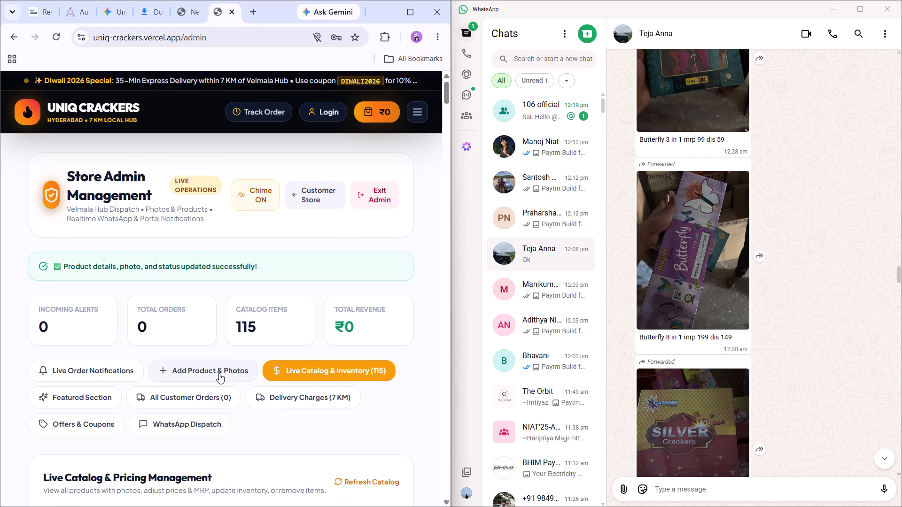
pyautogui.click(219, 373)
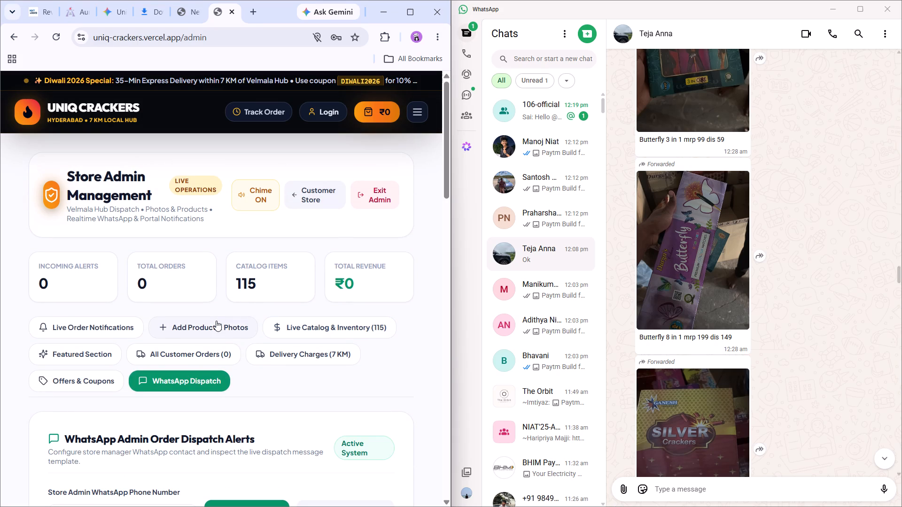
pyautogui.click(216, 321)
pyautogui.scroll(-3, 216, 321)
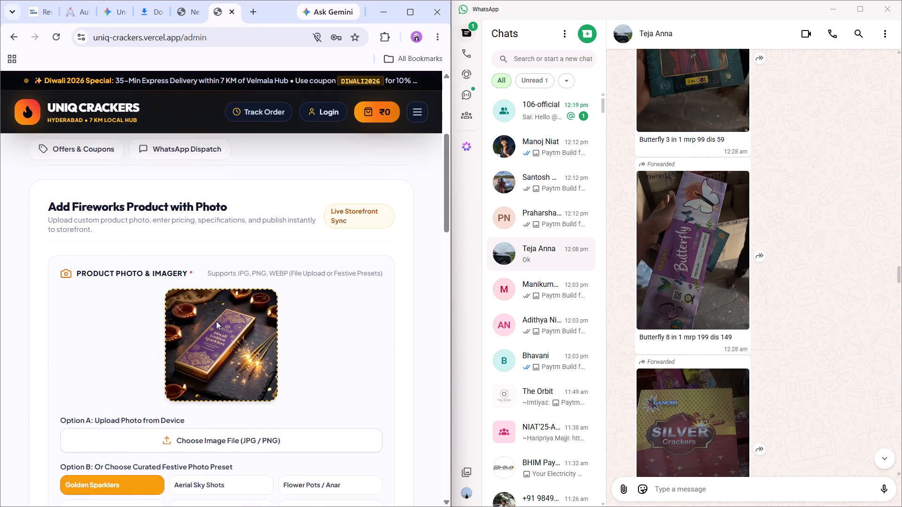
pyautogui.scroll(-1, 216, 321)
pyautogui.click(199, 366)
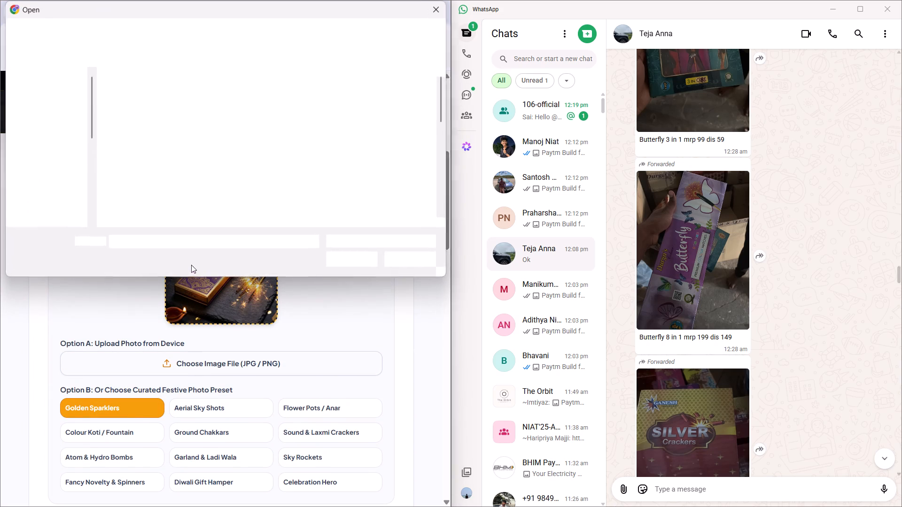
pyautogui.scroll(-4, 226, 207)
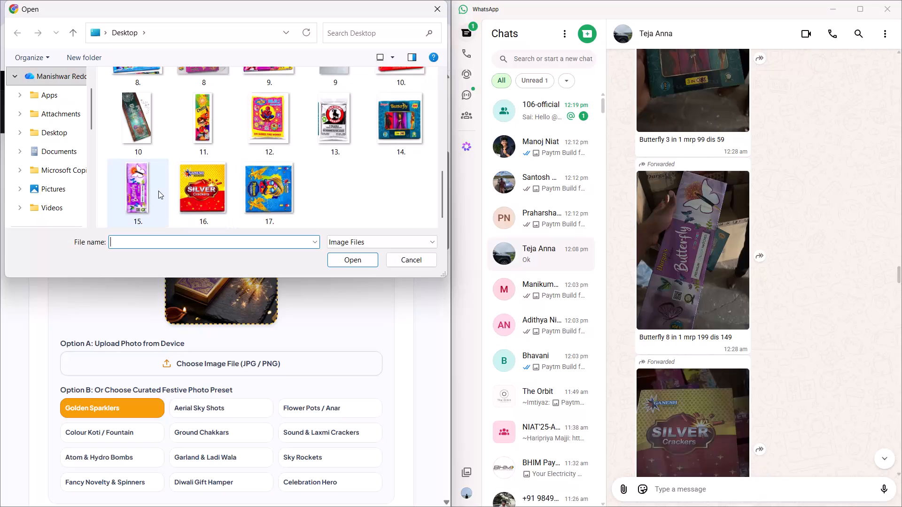
pyautogui.click(198, 191)
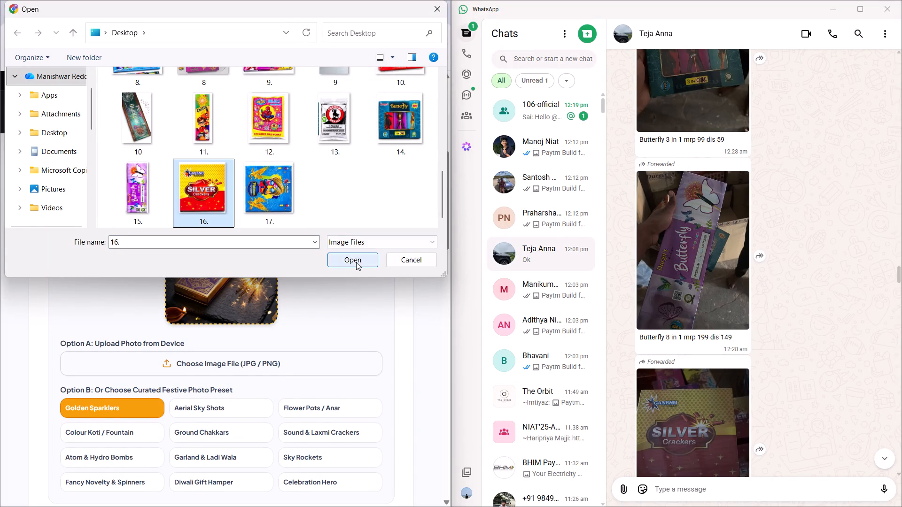
pyautogui.click(356, 262)
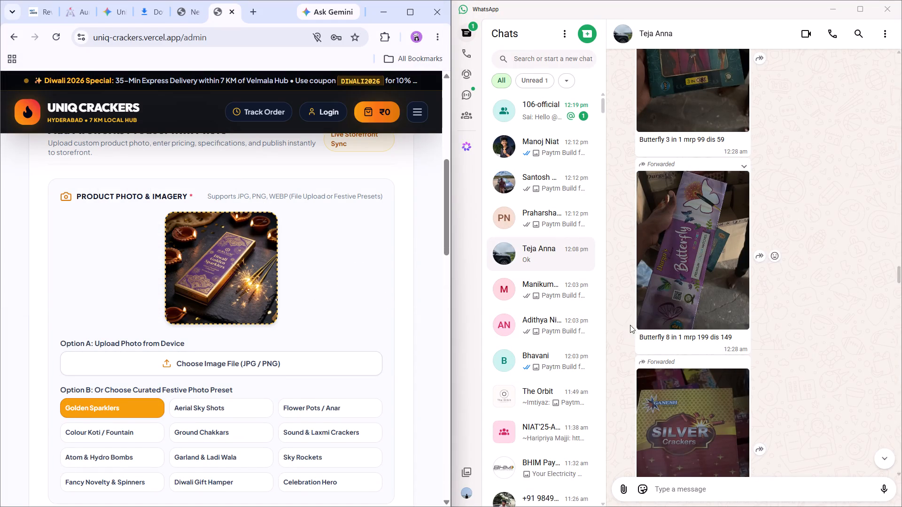
# Title the new product 1000 WALA and set its category to Sound Crackers & Bombs.
pyautogui.scroll(-1, 625, 330)
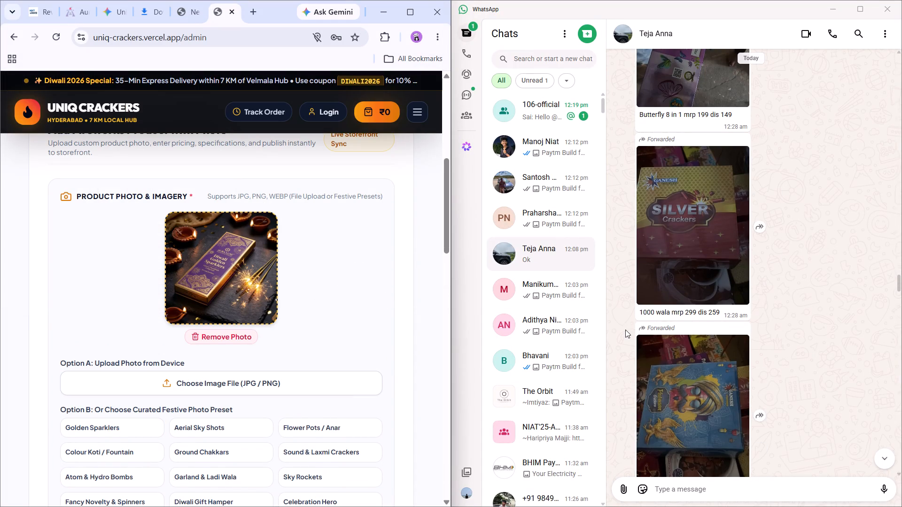
pyautogui.scroll(-3, 353, 398)
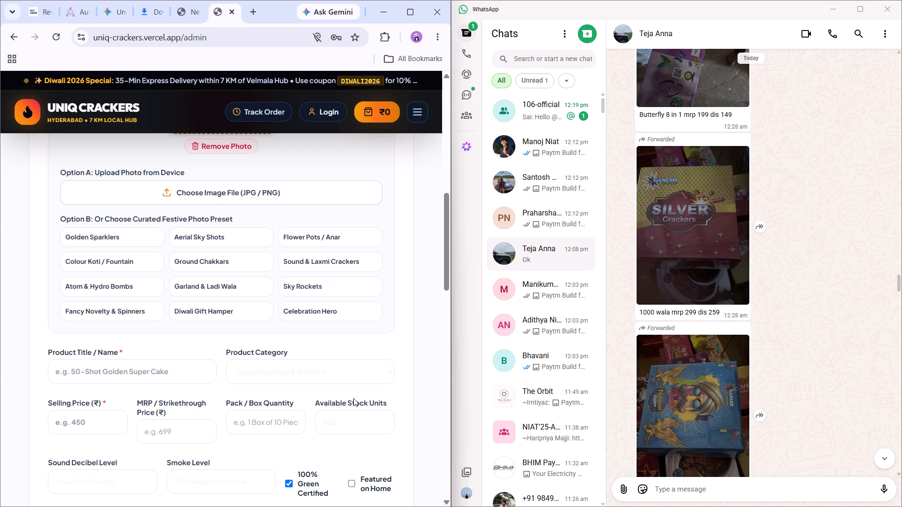
pyautogui.click(179, 373)
pyautogui.write('1000 WALA')
pyautogui.click(279, 372)
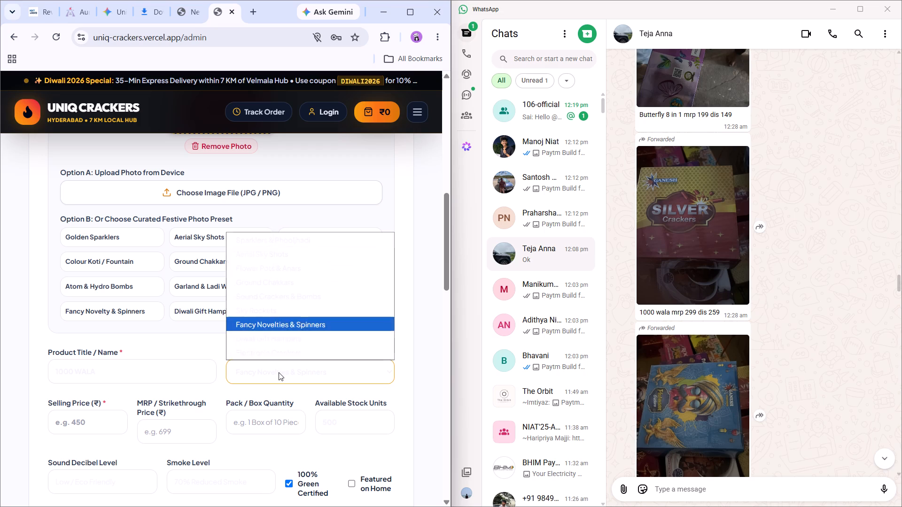
pyautogui.click(286, 292)
# Price the 1000 WALA product at ₹259 selling price and ₹299 MRP, and publish it to the live storefront.
pyautogui.scroll(-2, 202, 359)
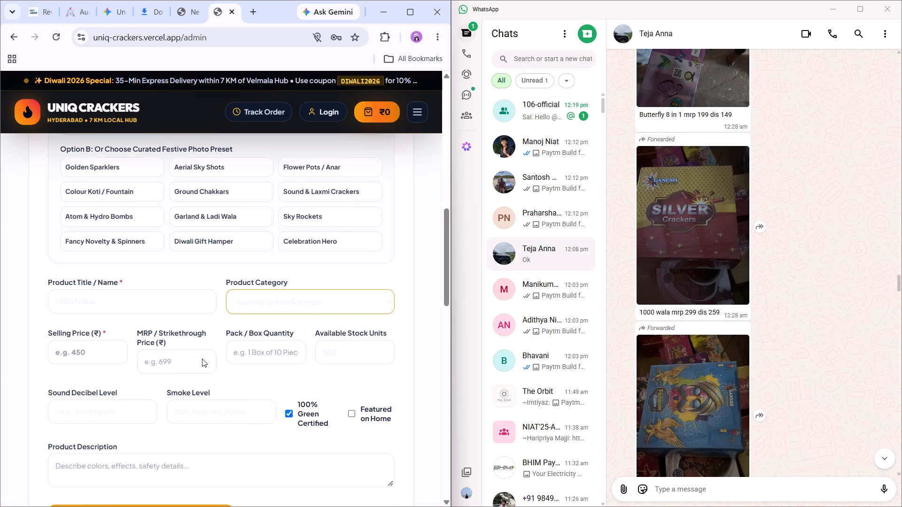
pyautogui.scroll(-2, 202, 359)
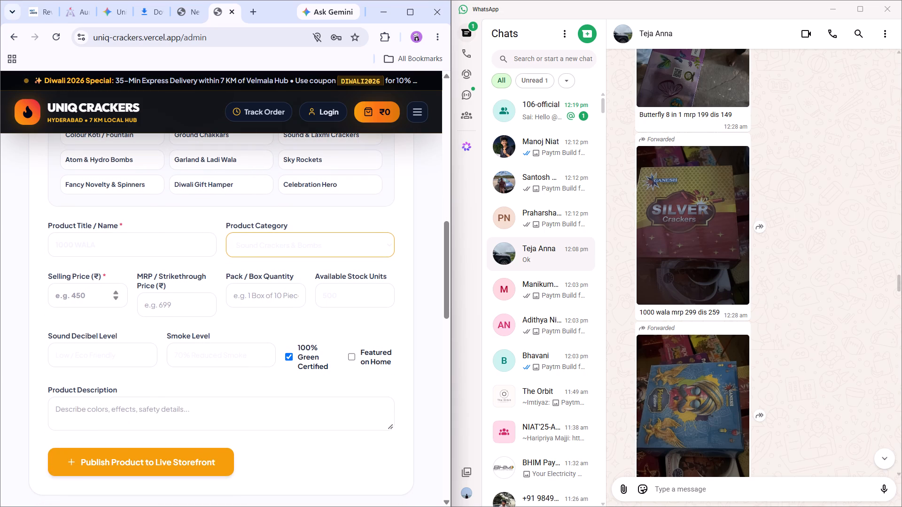
pyautogui.click(93, 299)
pyautogui.press('2')
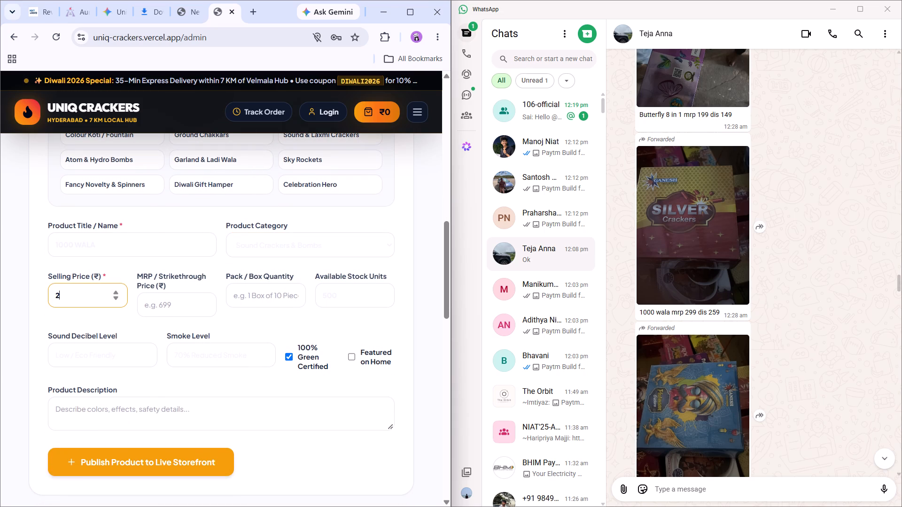
pyautogui.write('59')
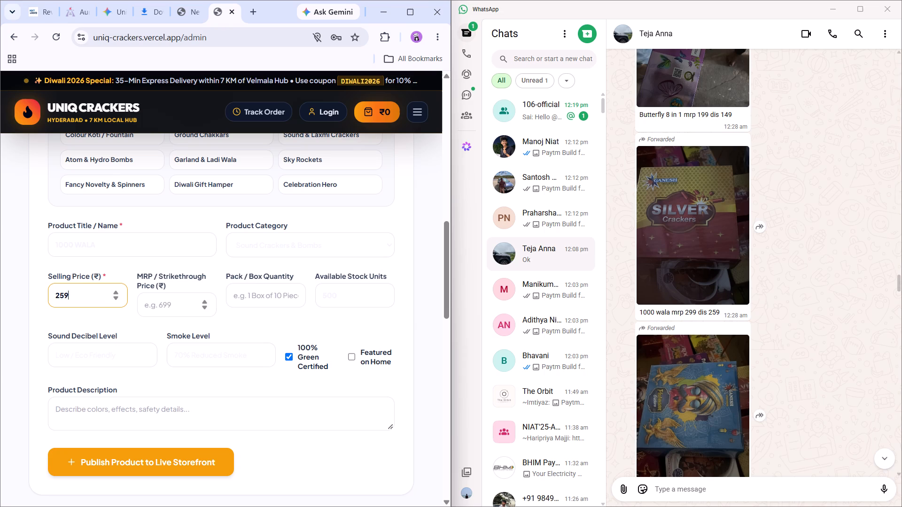
pyautogui.click(157, 304)
pyautogui.write('299')
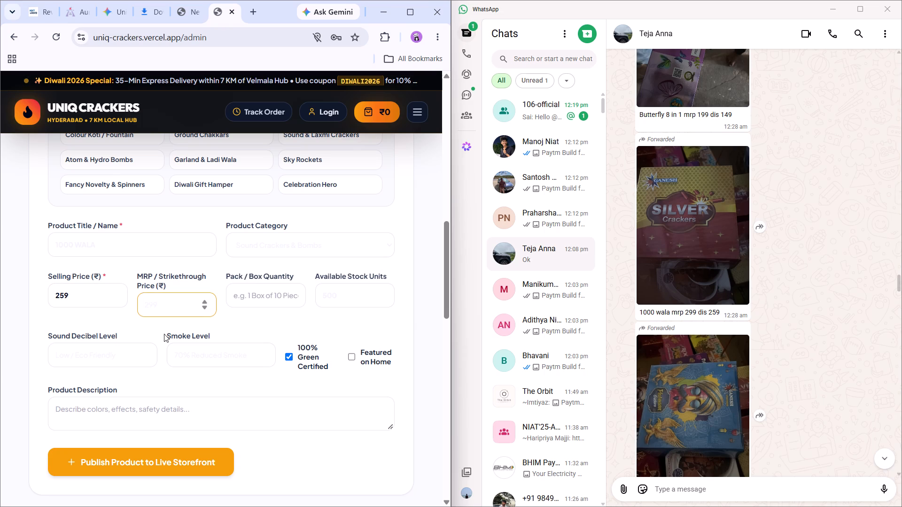
pyautogui.scroll(-1, 174, 398)
pyautogui.click(172, 411)
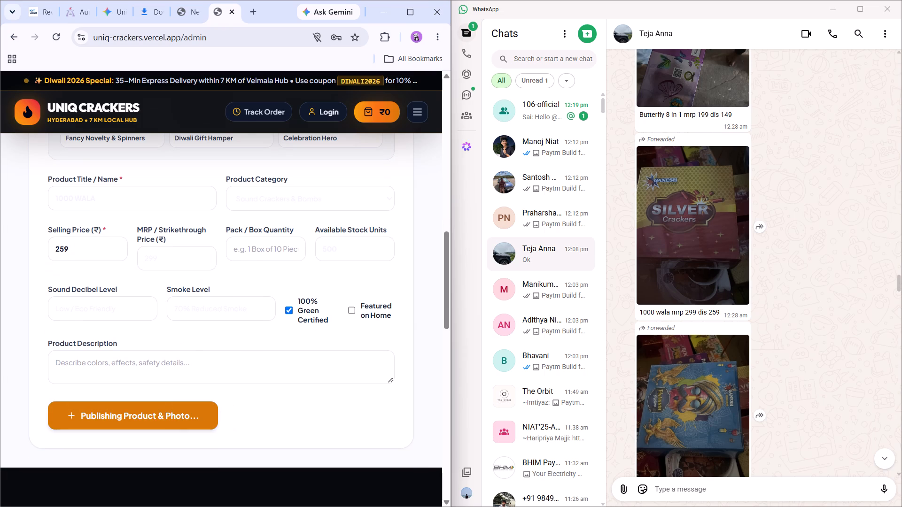
# Open a fresh Add Product & Photos form and upload image 17. as the blue cracker box's product photo.
pyautogui.scroll(1, 200, 316)
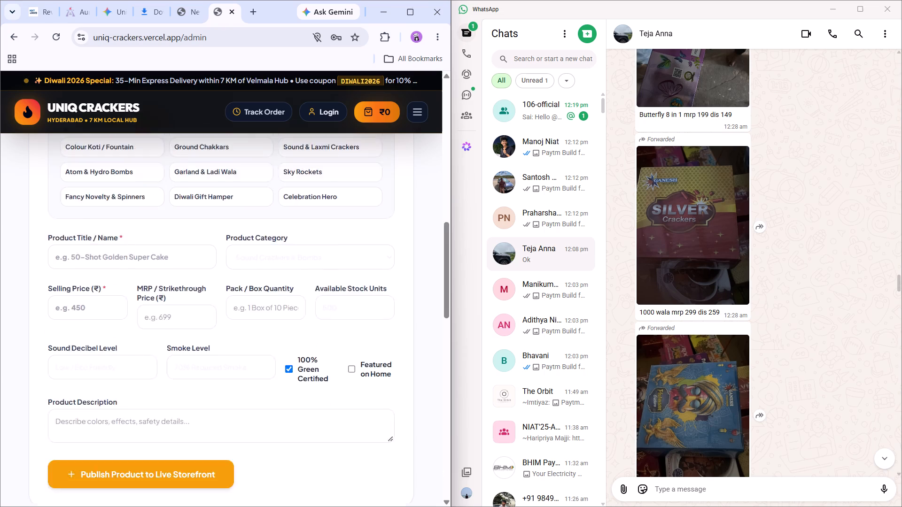
pyautogui.scroll(4, 200, 316)
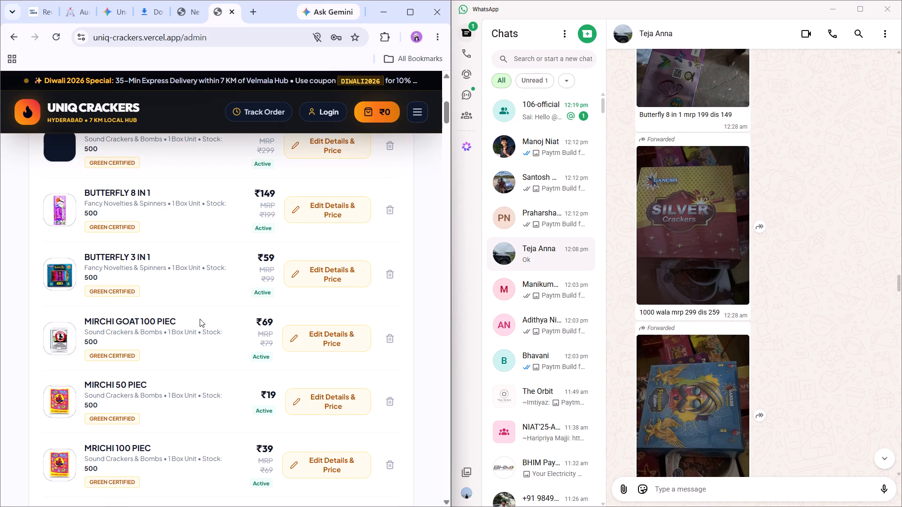
pyautogui.scroll(4, 190, 336)
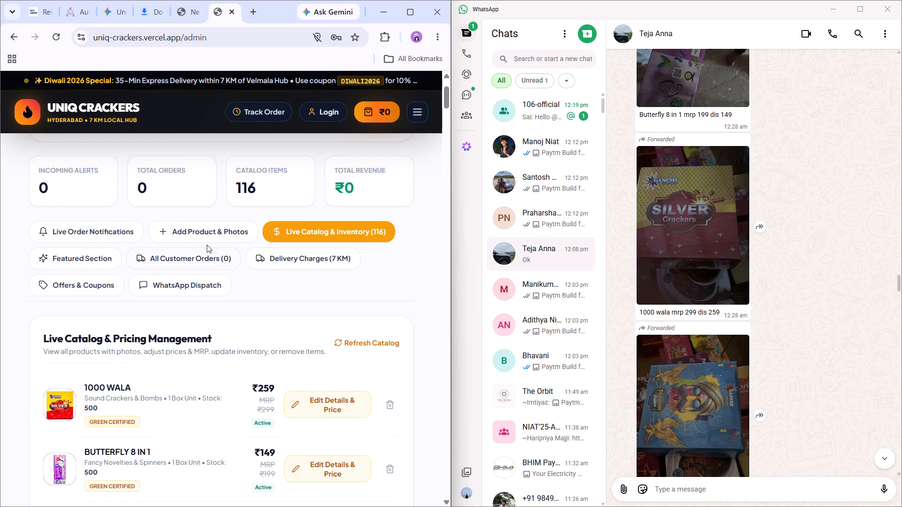
pyautogui.click(207, 231)
pyautogui.scroll(-2, 234, 359)
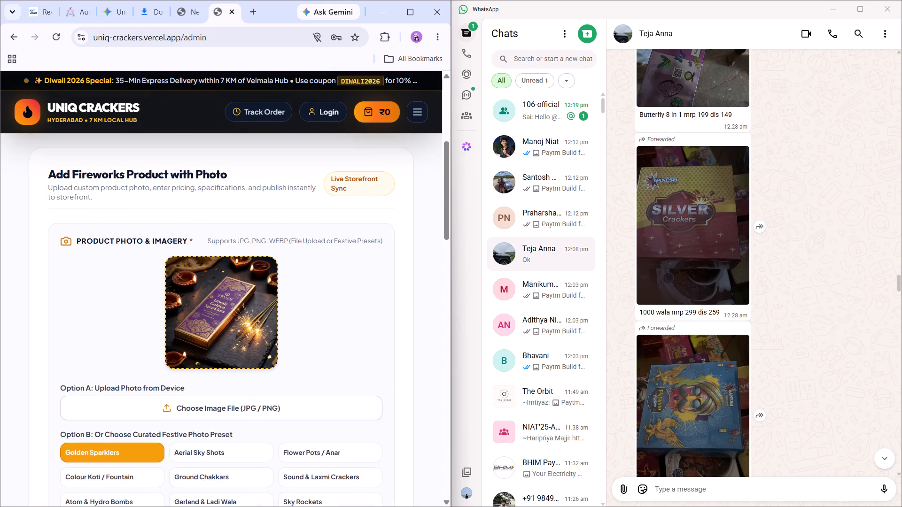
pyautogui.scroll(-2, 234, 359)
pyautogui.click(236, 305)
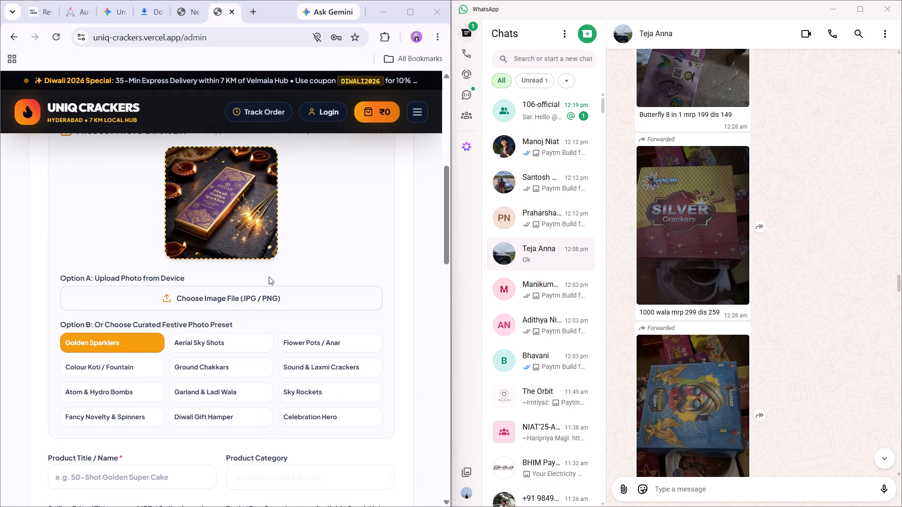
pyautogui.scroll(-17, 257, 191)
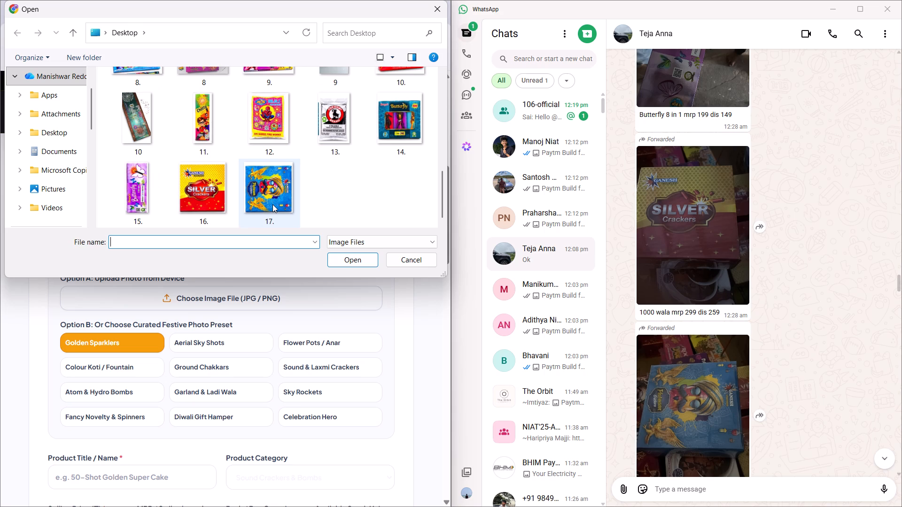
pyautogui.click(272, 204)
pyautogui.click(358, 262)
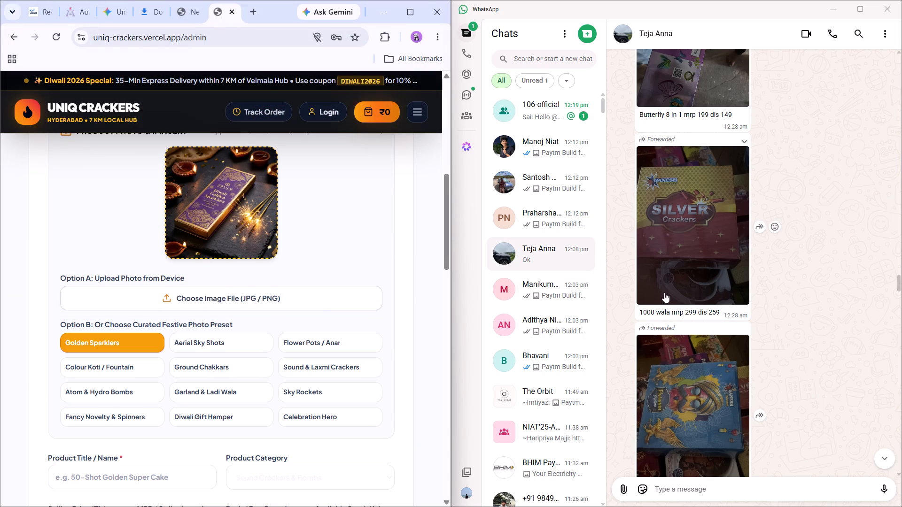
# Title the new product 2000 WALA, following the WhatsApp price message.
pyautogui.scroll(-1, 664, 292)
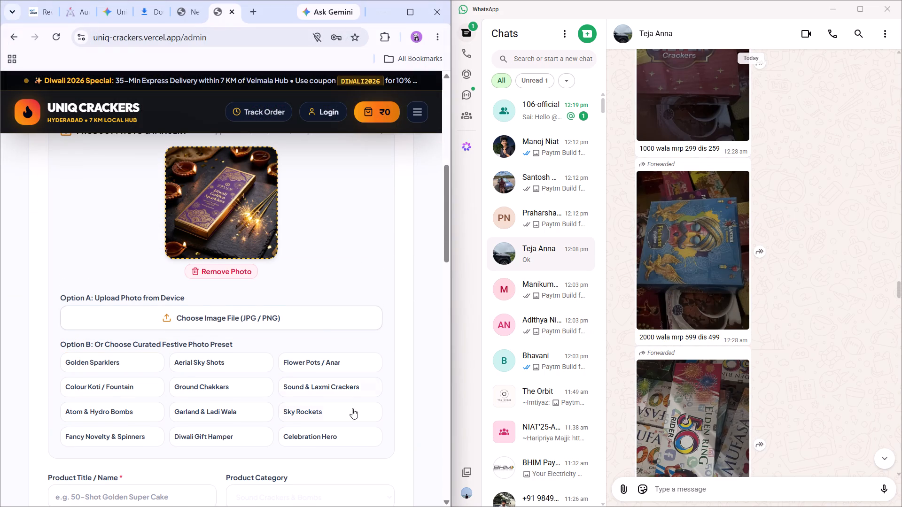
pyautogui.scroll(-3, 352, 408)
pyautogui.click(159, 297)
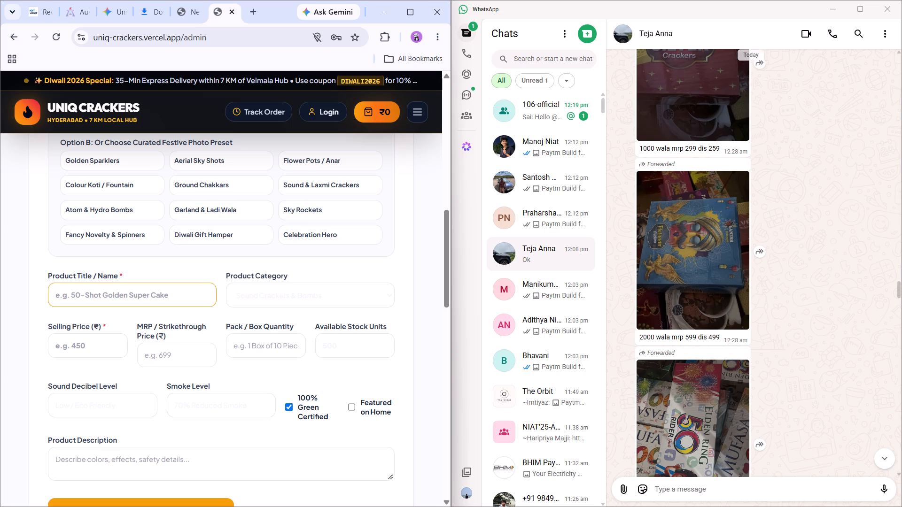
pyautogui.write('2000 WALA')
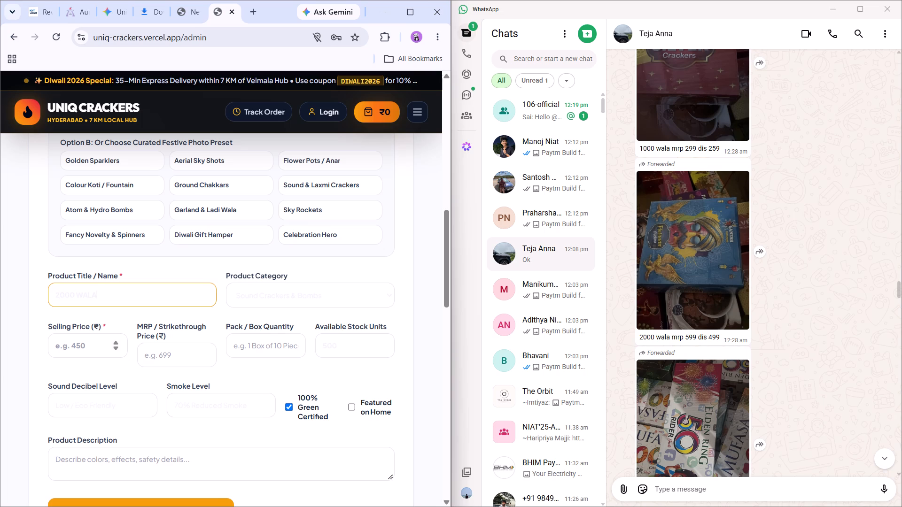
# Price the 2000 WALA product at ₹499 selling price and ₹599 MRP, and publish it to the live storefront.
pyautogui.click(99, 344)
pyautogui.write('499')
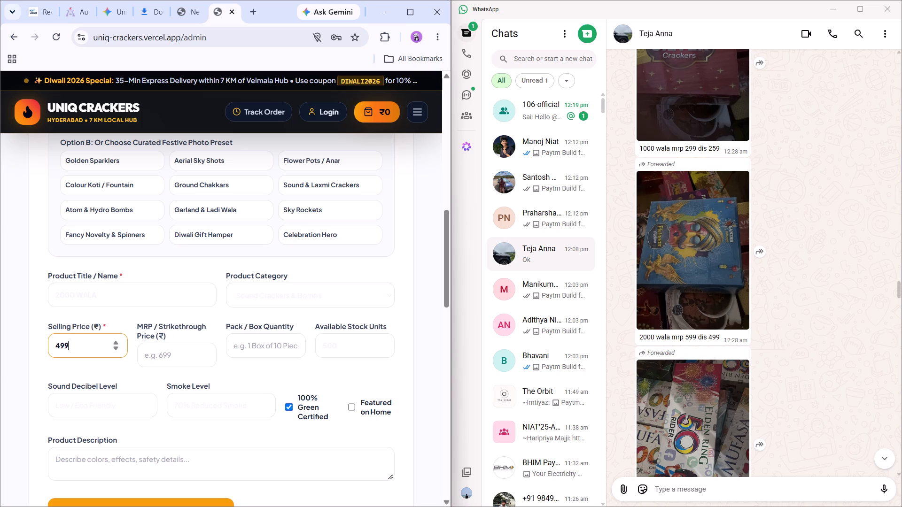
pyautogui.click(163, 353)
pyautogui.write('599')
pyautogui.scroll(-2, 163, 410)
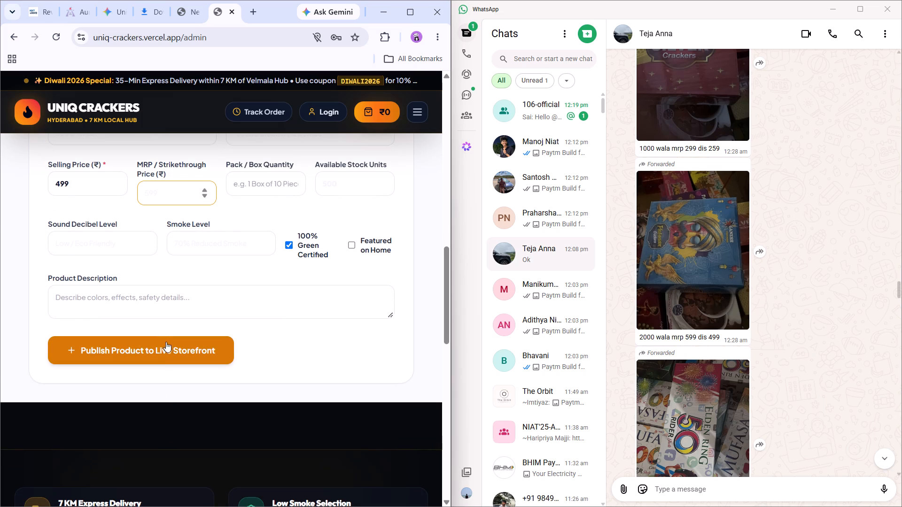
pyautogui.click(162, 352)
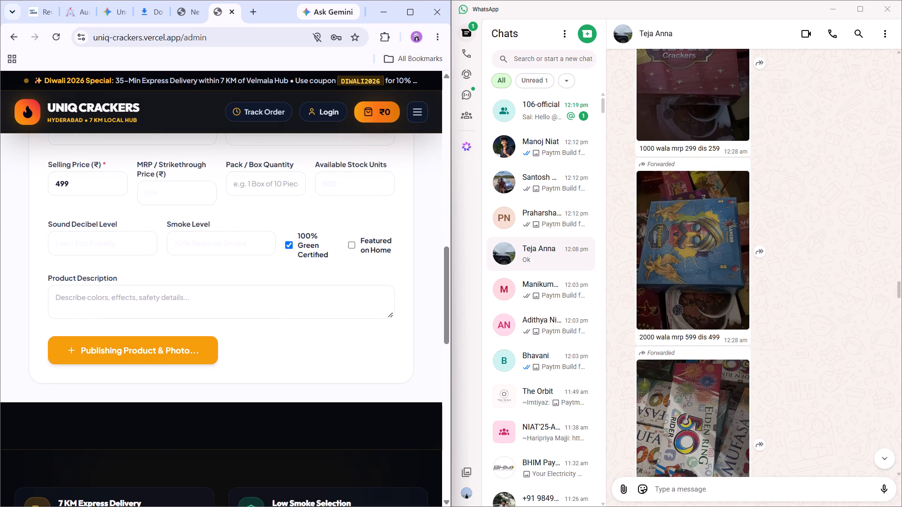
pyautogui.scroll(7, 169, 306)
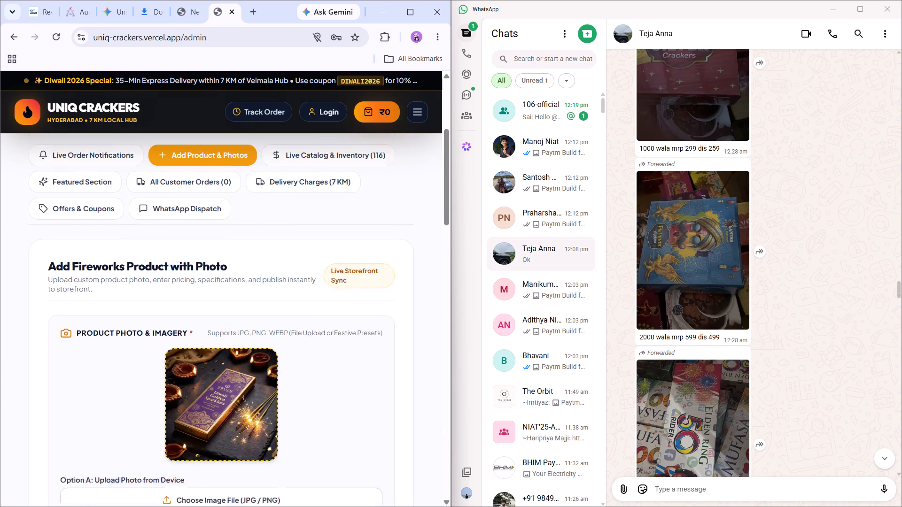
# Review the forwarded product photos and their name and price captions in the WhatsApp chat, back to the start of the 7cm sparkle batch.
pyautogui.scroll(1, 167, 263)
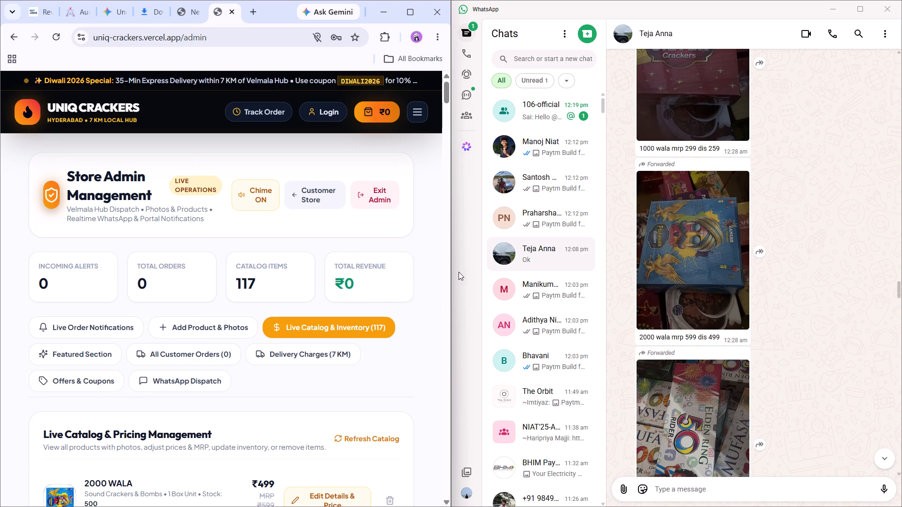
pyautogui.scroll(6, 802, 294)
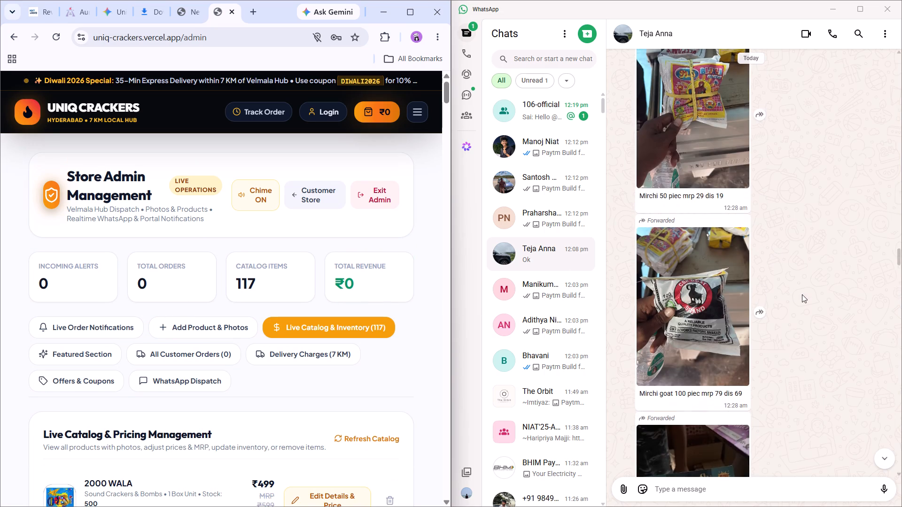
pyautogui.scroll(5, 802, 294)
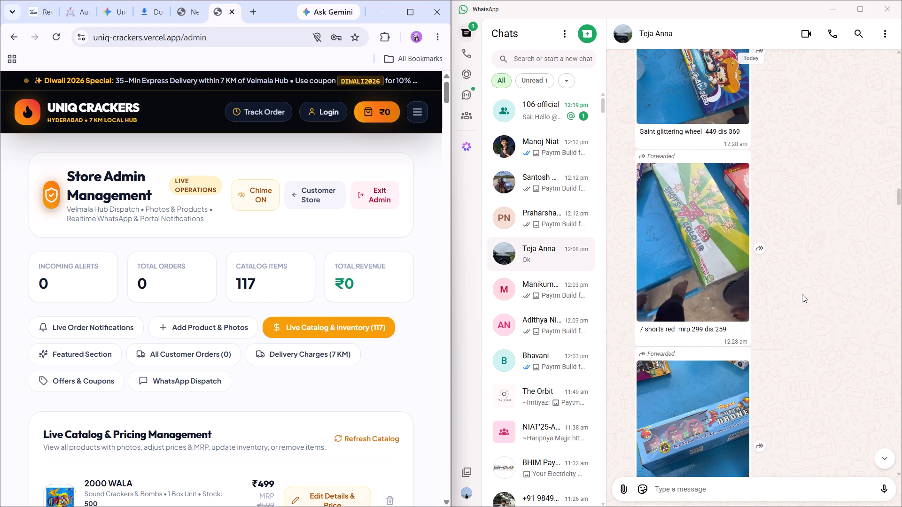
pyautogui.scroll(2, 802, 294)
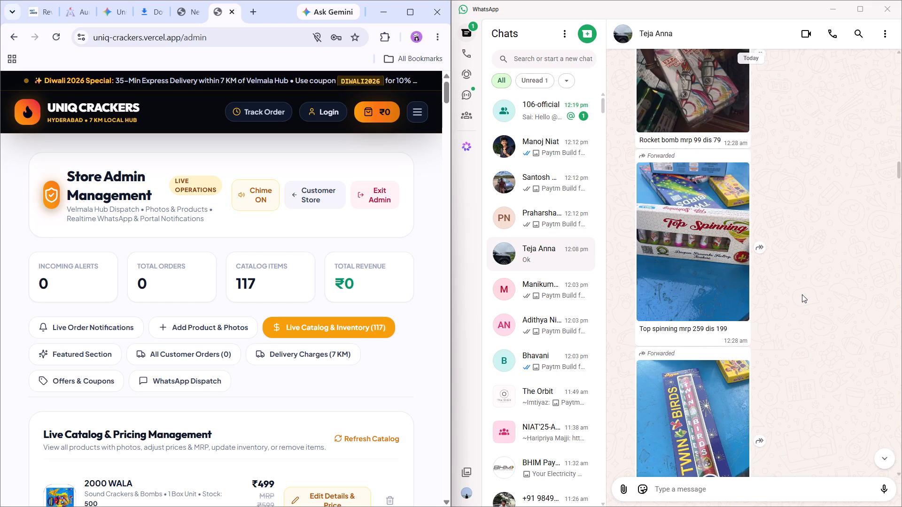
pyautogui.scroll(1, 802, 294)
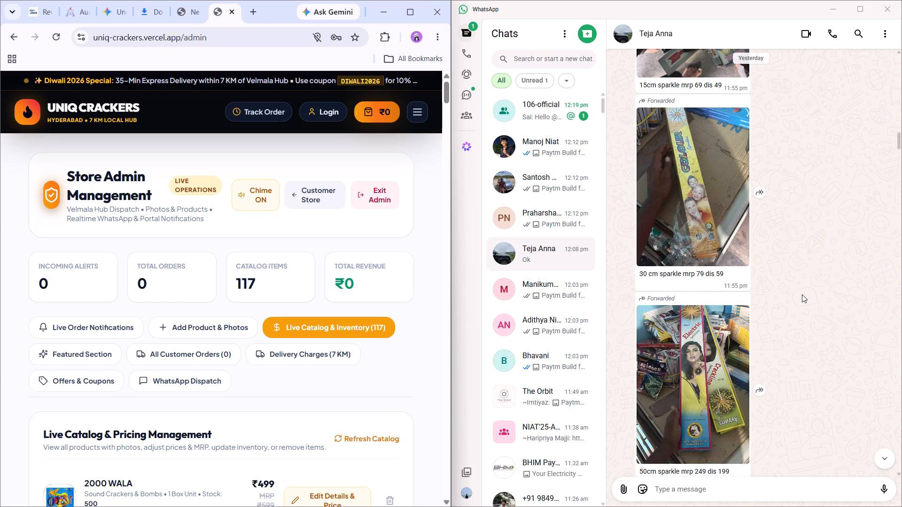
pyautogui.scroll(2, 802, 294)
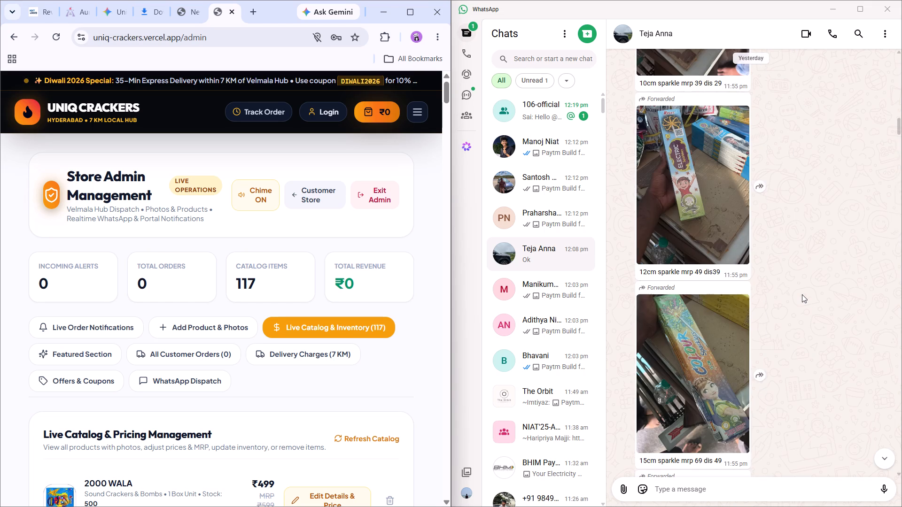
pyautogui.scroll(2, 802, 294)
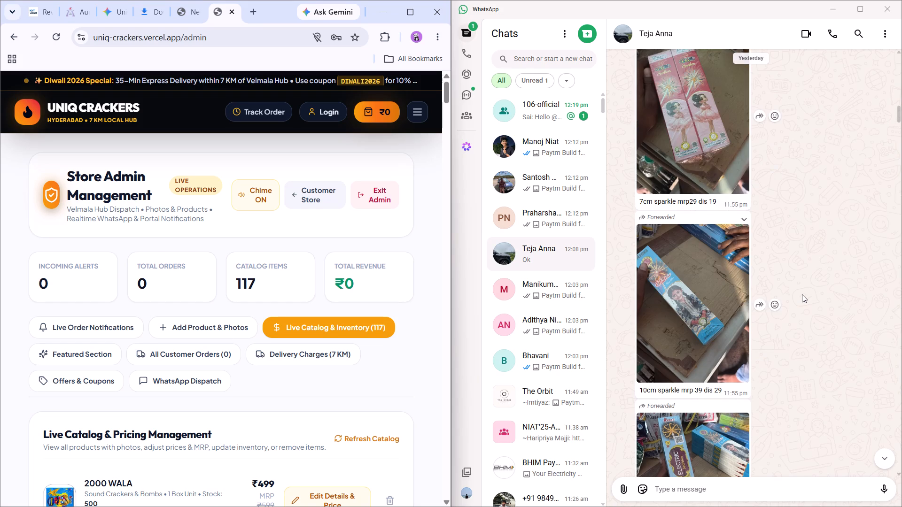
pyautogui.scroll(1, 802, 294)
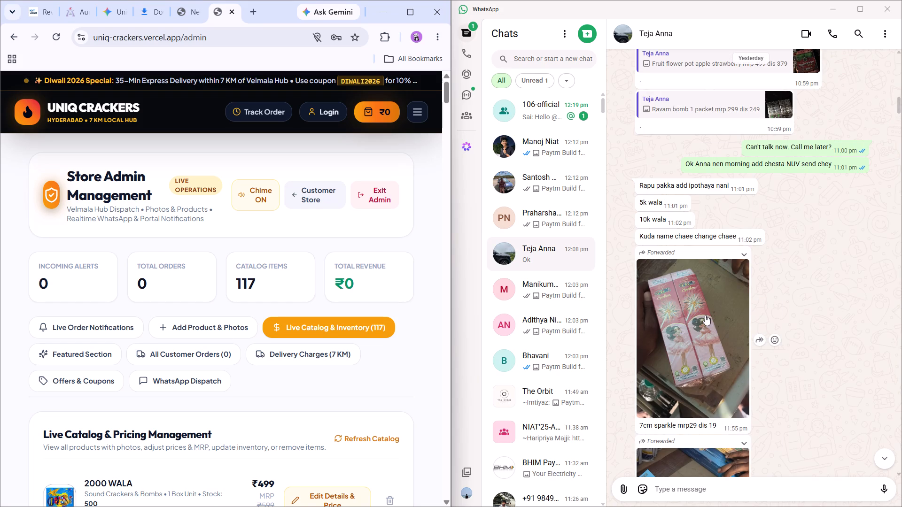
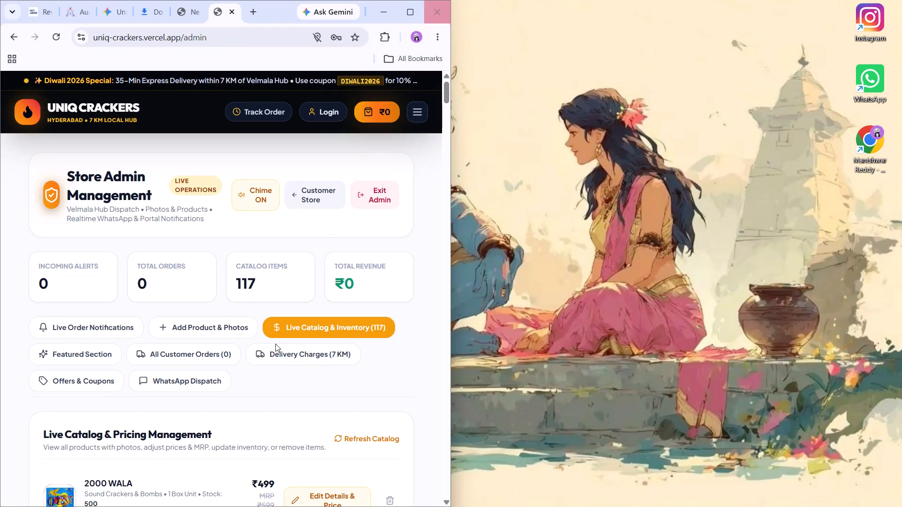
# Look over the newest products in the live catalog list and close the browser window.
pyautogui.scroll(-1, 260, 411)
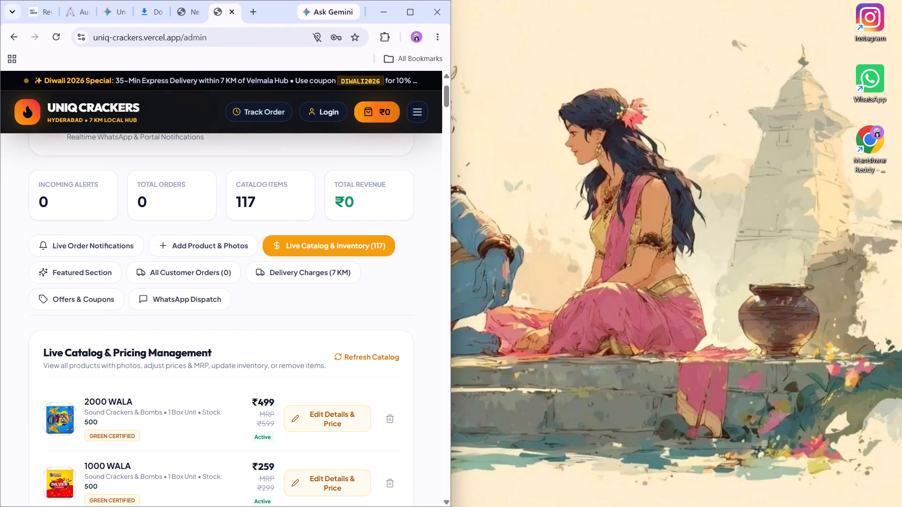
pyautogui.scroll(-8, 260, 411)
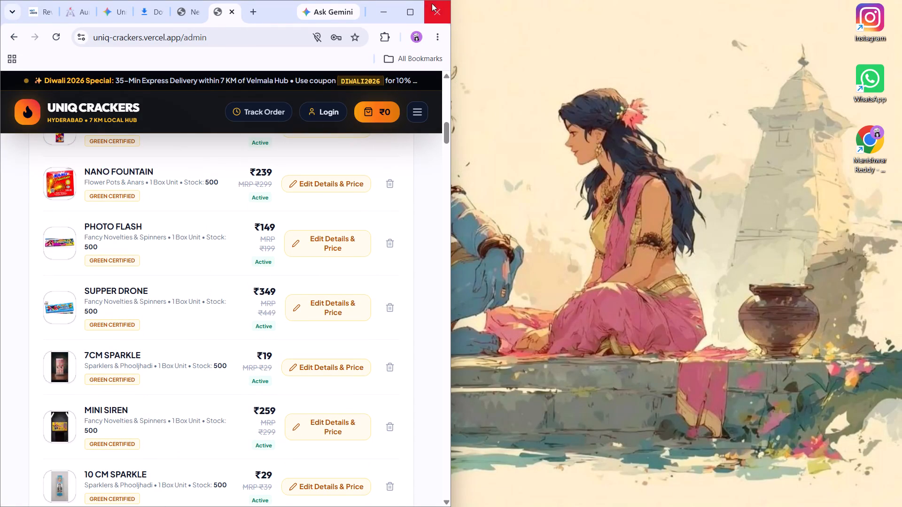
pyautogui.click(432, 3)
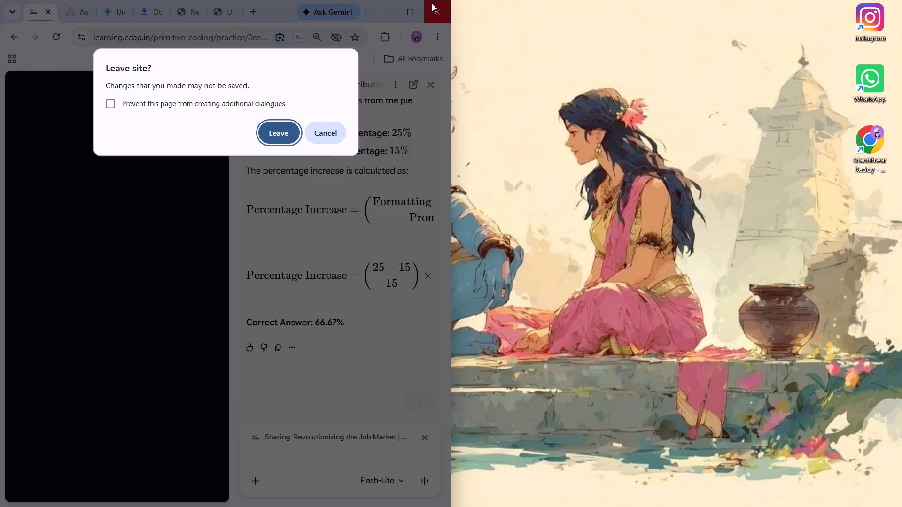